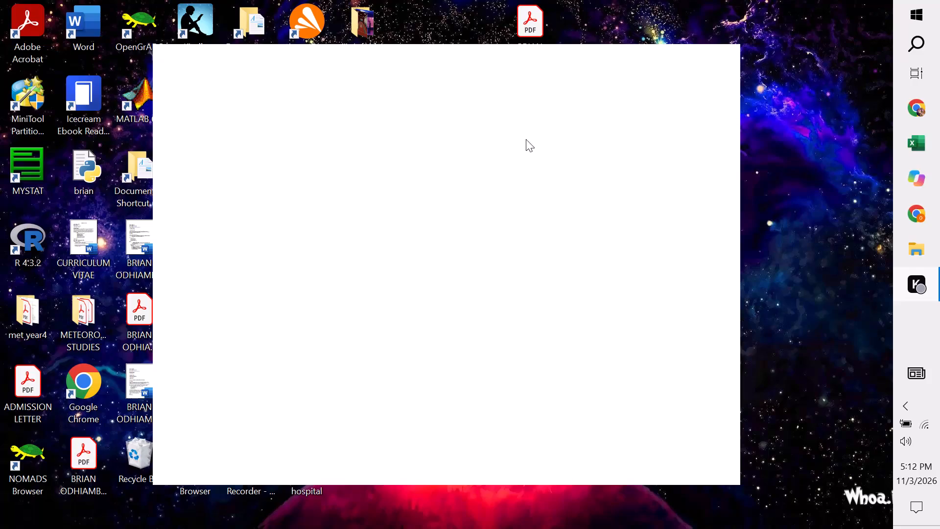
Launch Word from the desktop and bring its document window into focus.
double_click(70, 20)
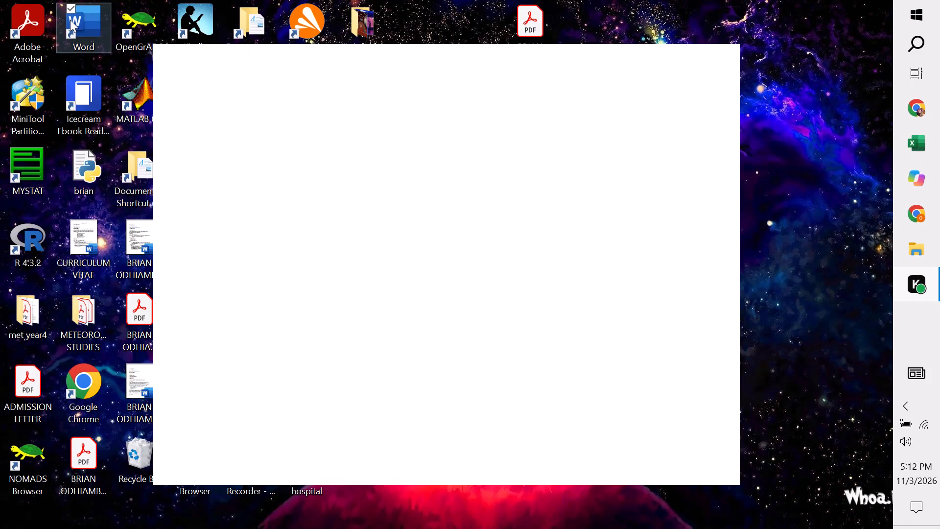
click(70, 20)
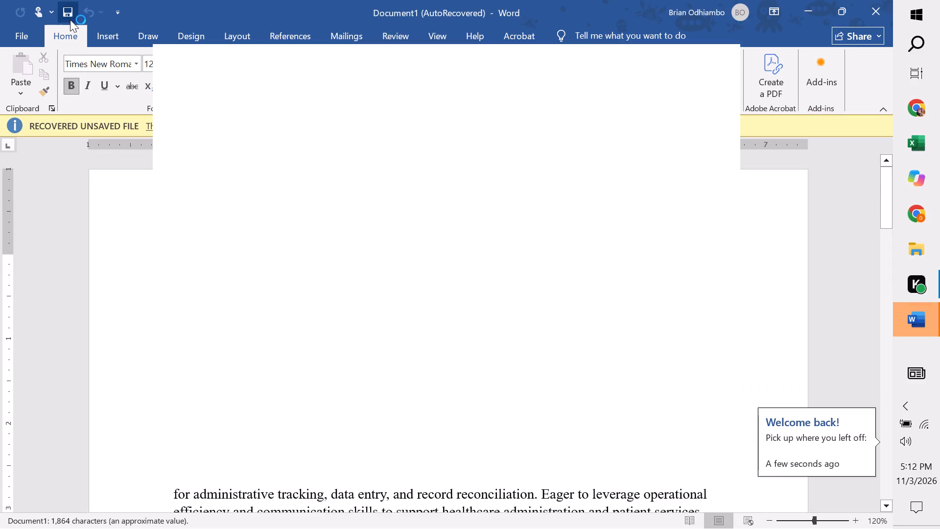
click(847, 216)
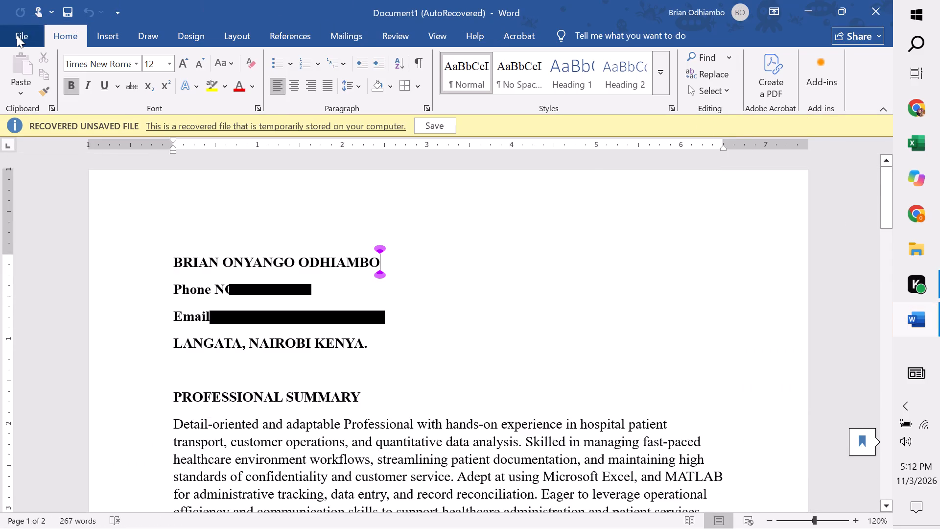
Open the recent document gggggggggg stored in Documents.
click(17, 35)
double_click(268, 343)
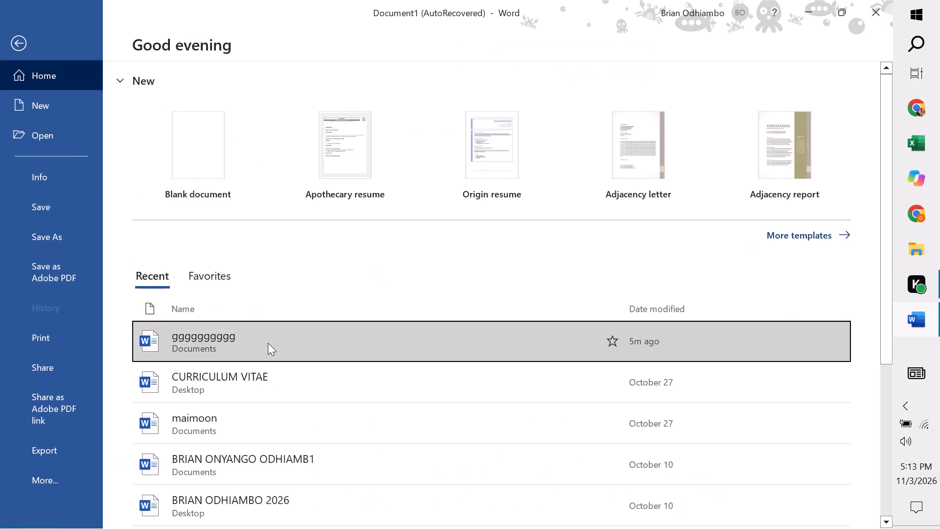
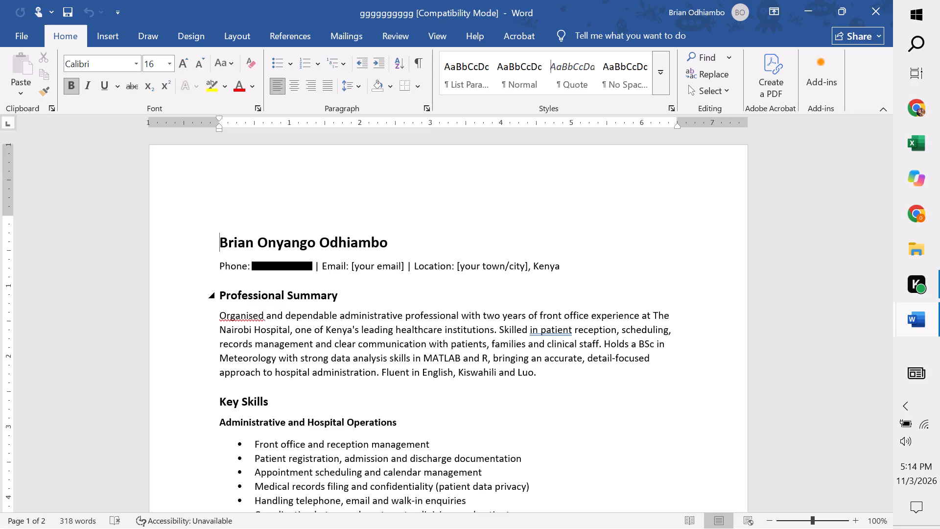
Correct the flagged word "Organised" at the start of the Professional Summary to the suggested spelling "Organized".
right_click(252, 318)
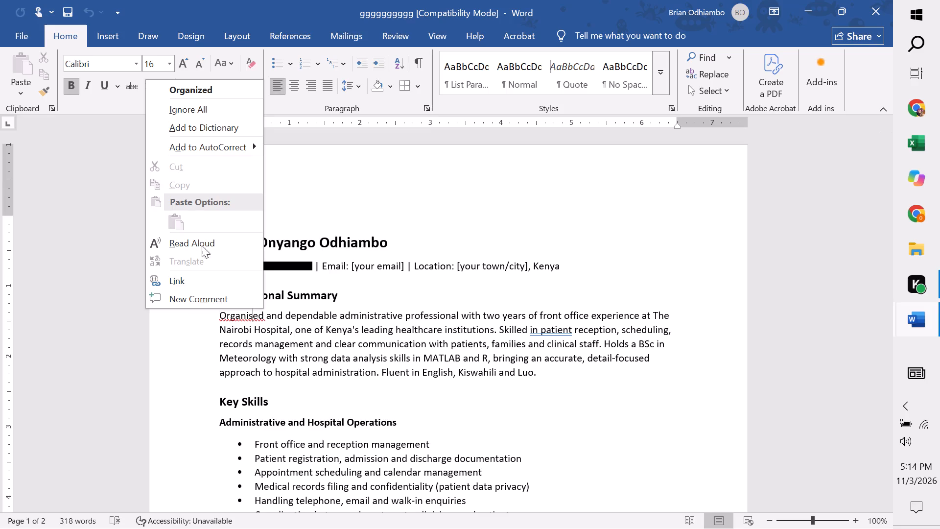
click(195, 85)
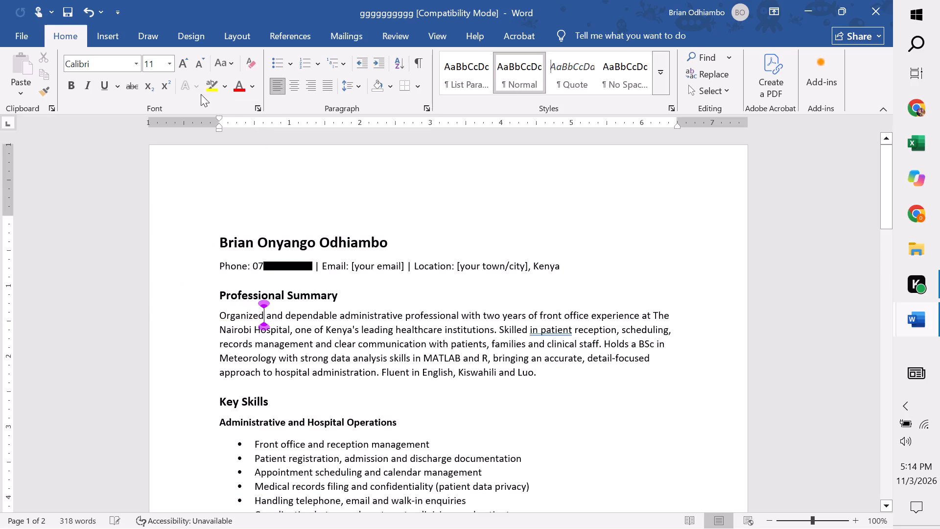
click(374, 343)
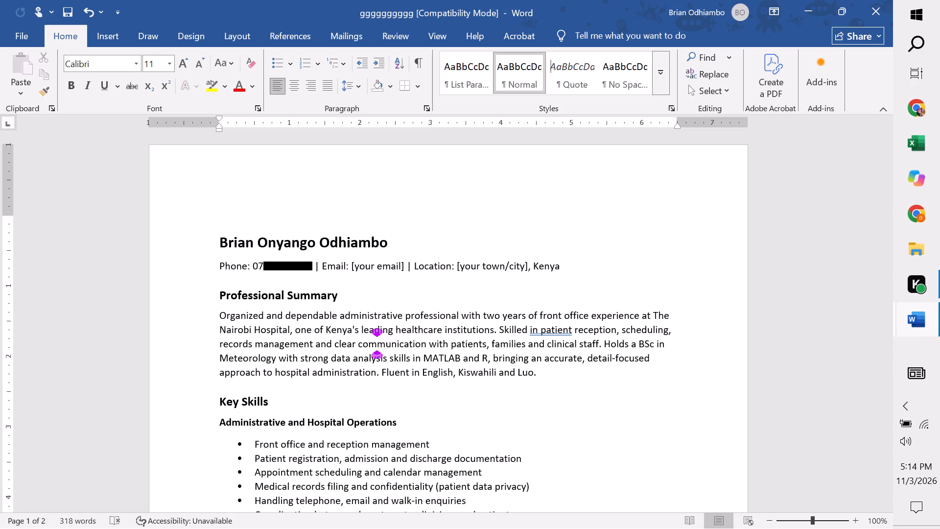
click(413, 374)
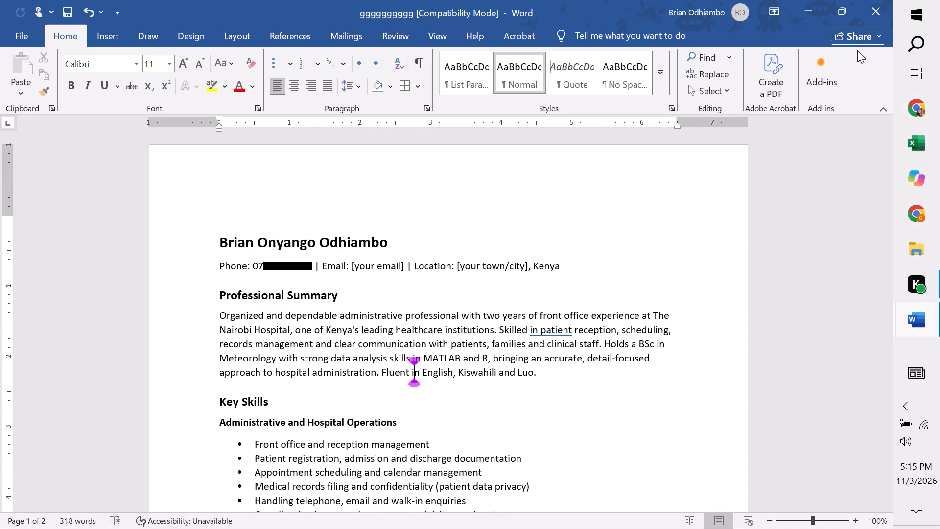
Launch Chrome and open the bookmarked YouTube site.
double_click(914, 122)
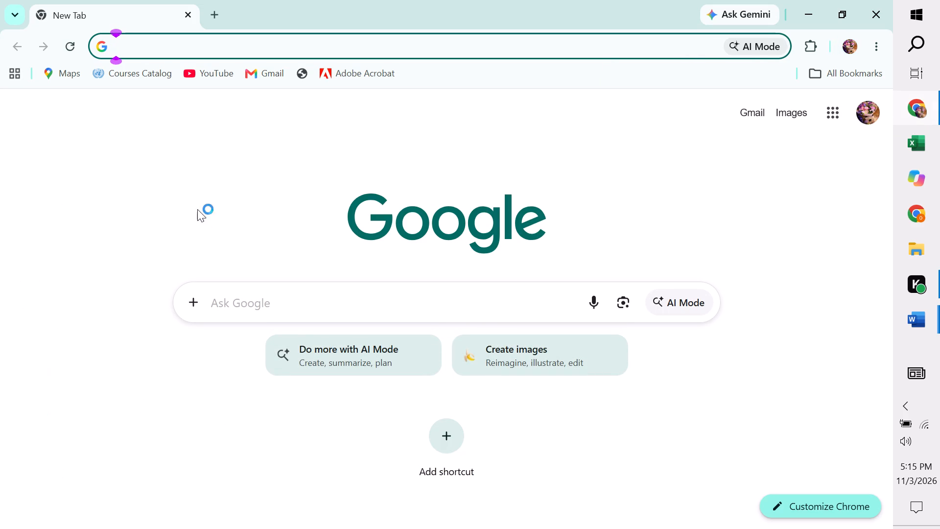
double_click(194, 78)
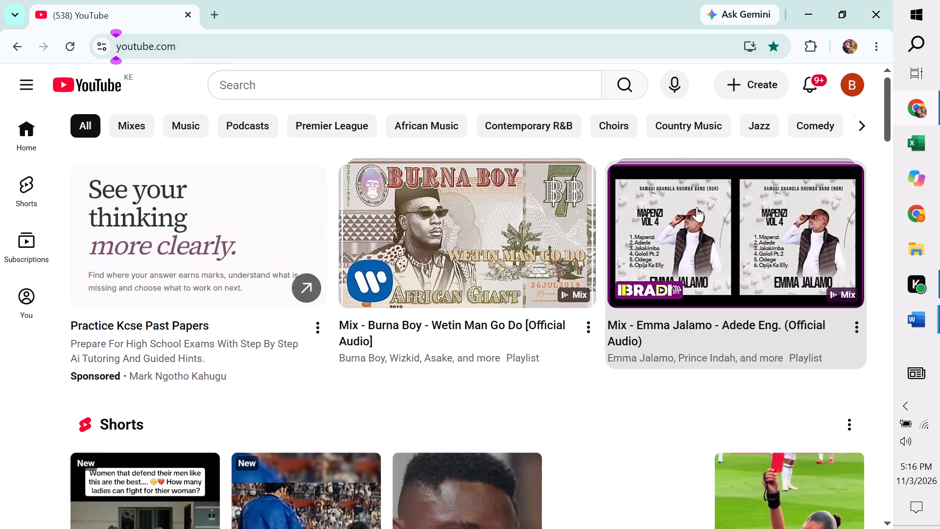
Play the recommended mix "Emma Jalamo - Adede Eng. (Official Audio)" on YouTube and skip the opening advertisement.
double_click(697, 206)
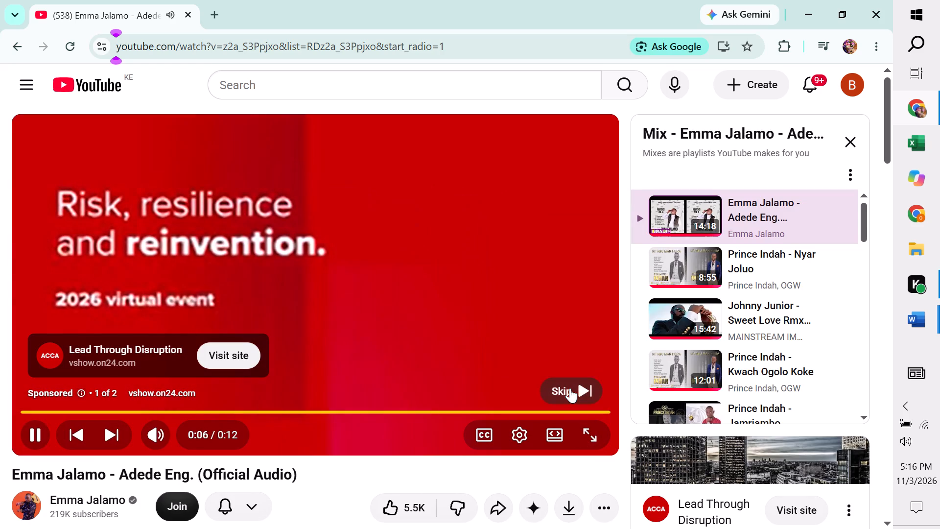
click(570, 388)
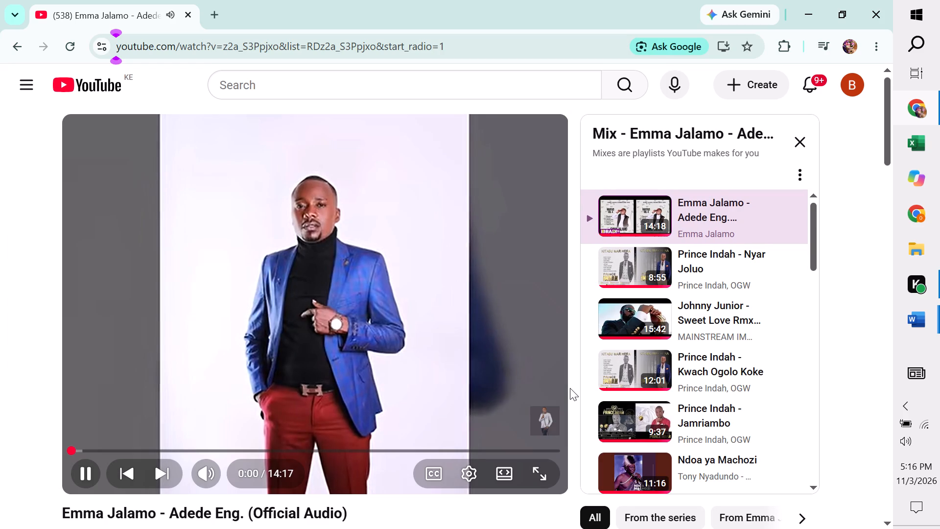
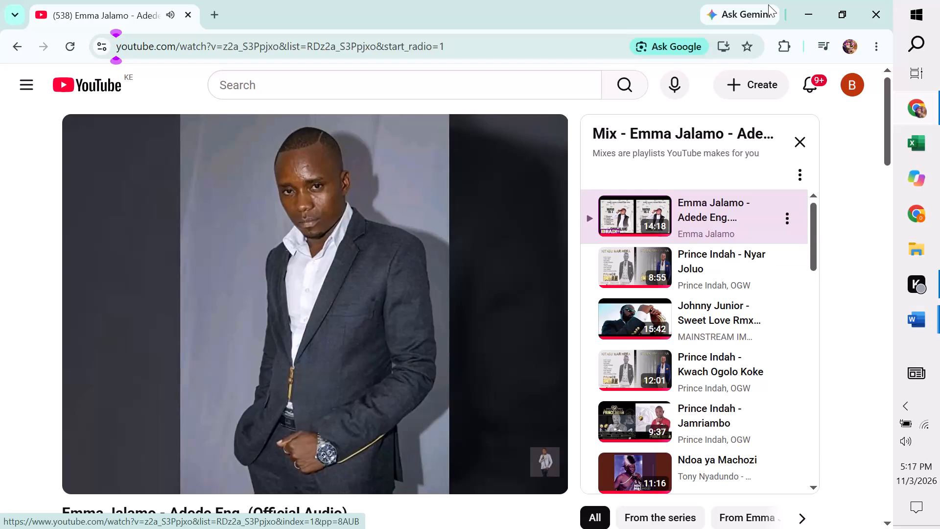
Return to the CV in Word and read through its sections, from Key Skills and Work Experience to References.
click(793, 0)
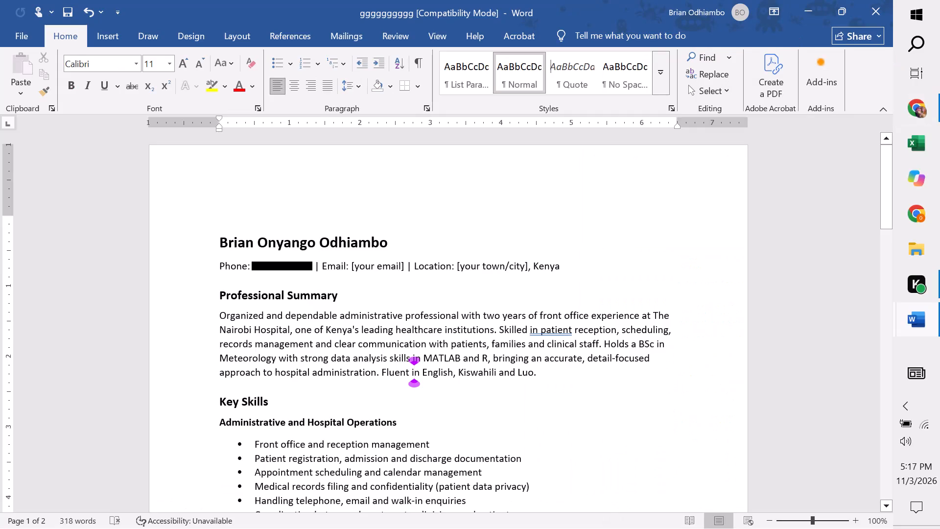
drag(891, 205, 897, 314)
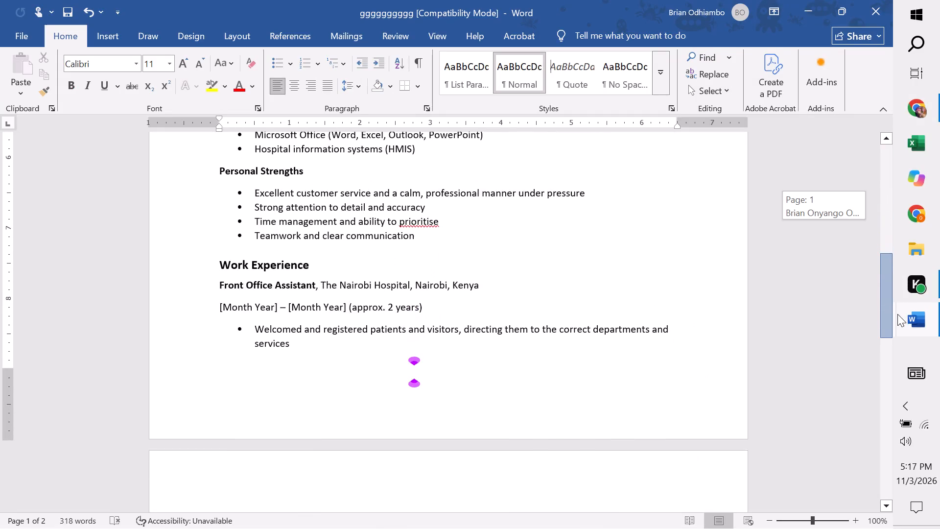
drag(897, 314, 890, 398)
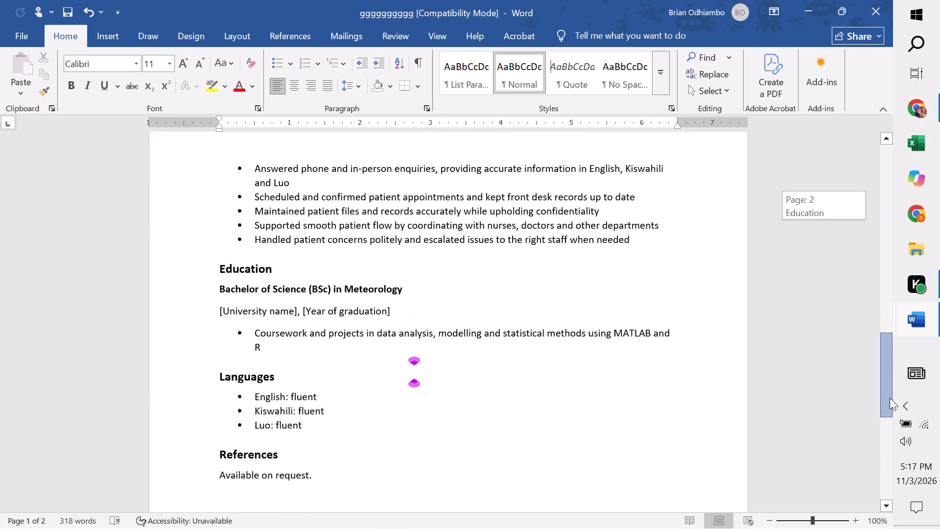
drag(890, 398, 875, 417)
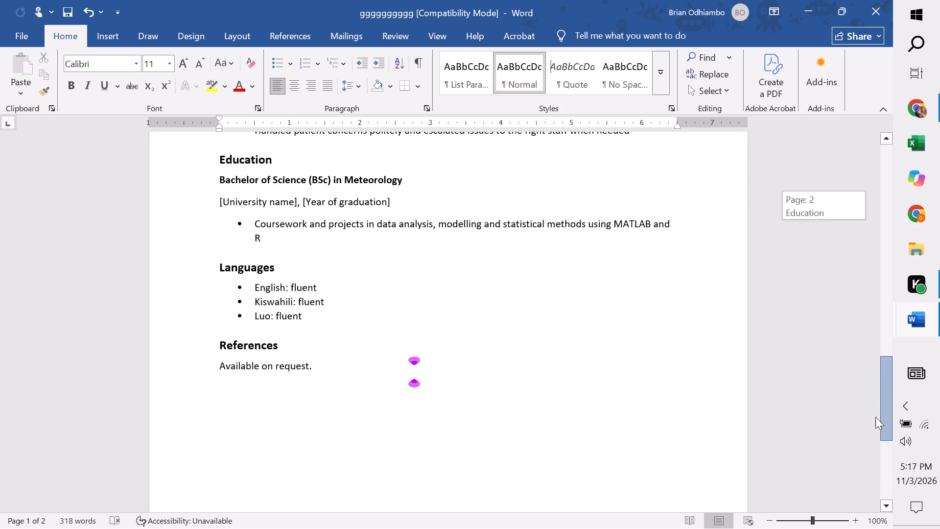
drag(875, 417, 875, 404)
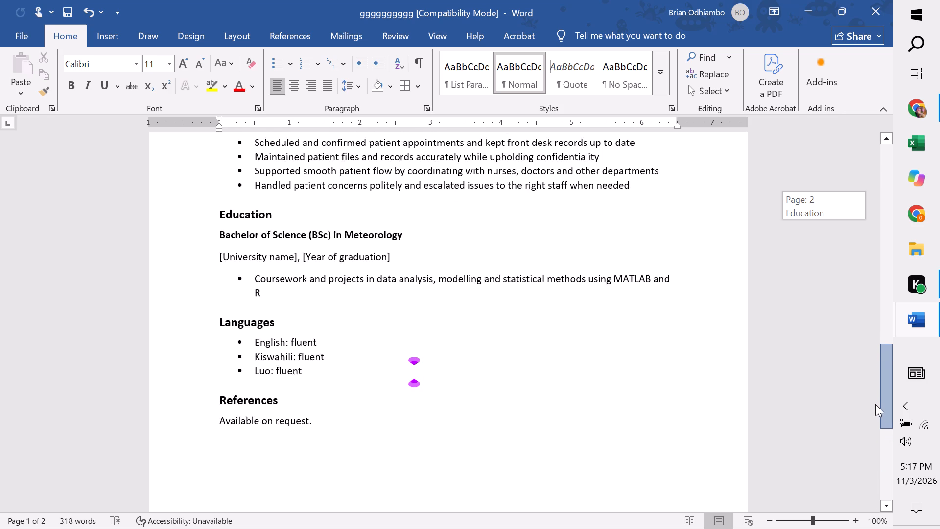
drag(875, 404, 874, 396)
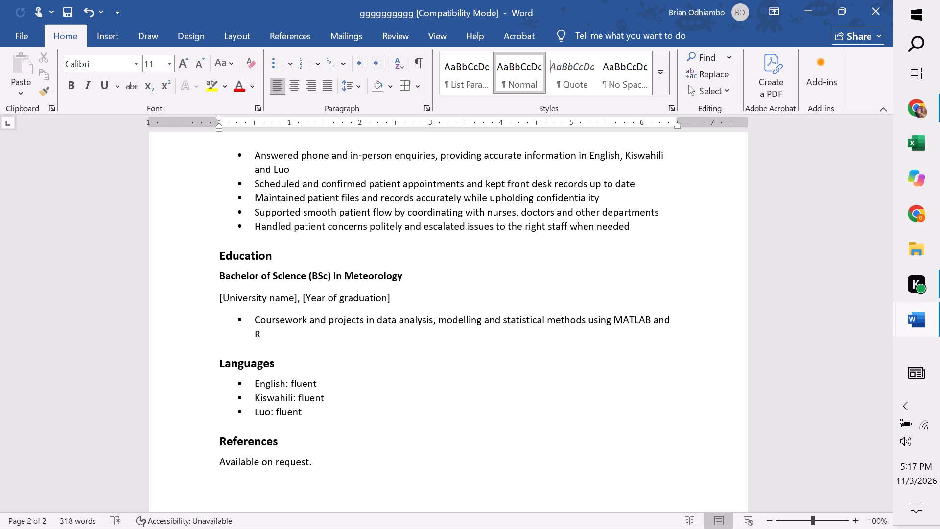
click(884, 404)
click(884, 404)
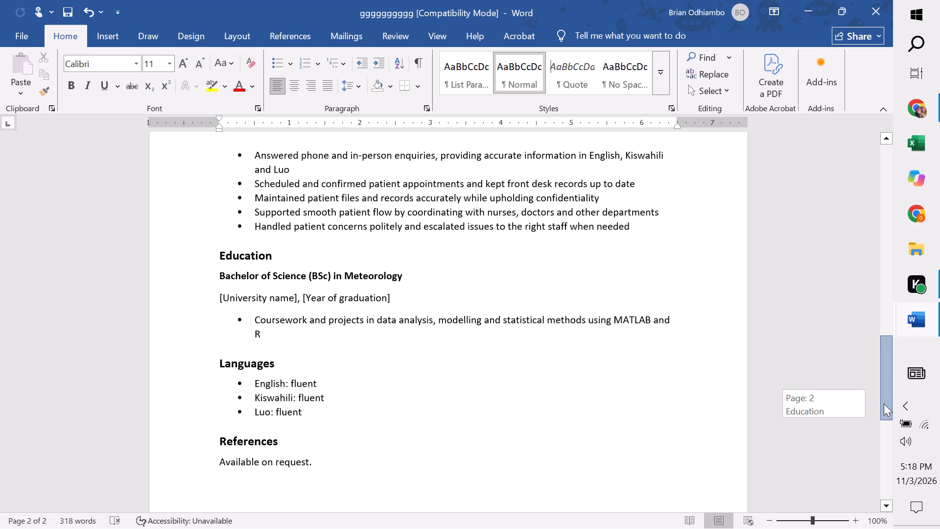
drag(884, 404, 862, 267)
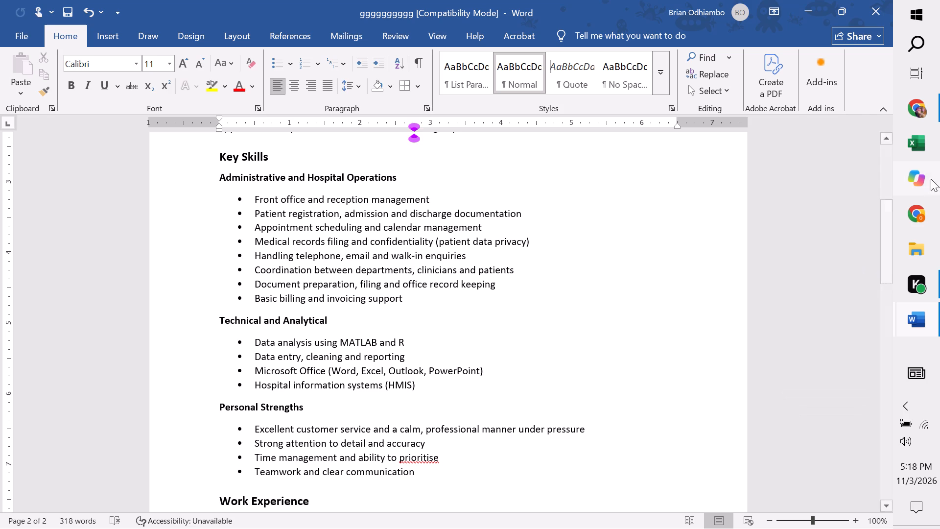
Switch to Chrome and search Google for "HMIS" in a new tab to check the term used in the CV's technical skills.
click(908, 101)
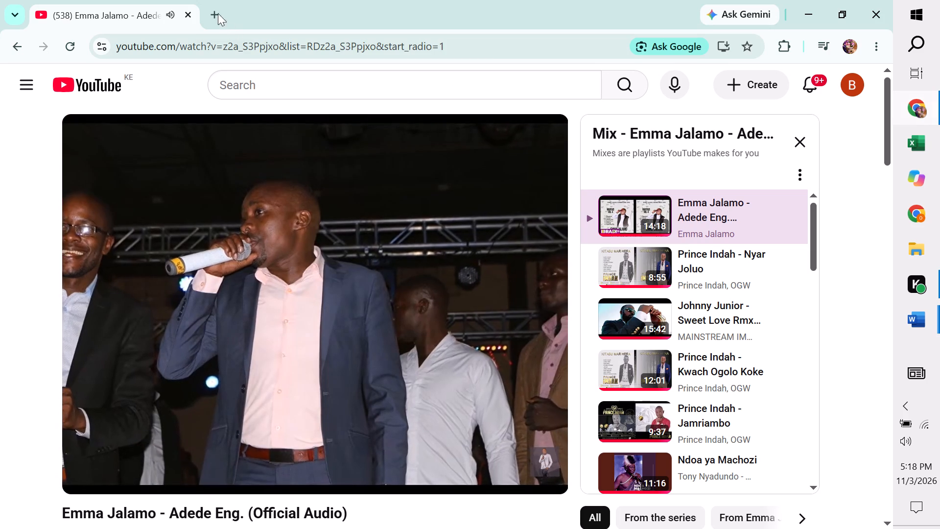
click(209, 9)
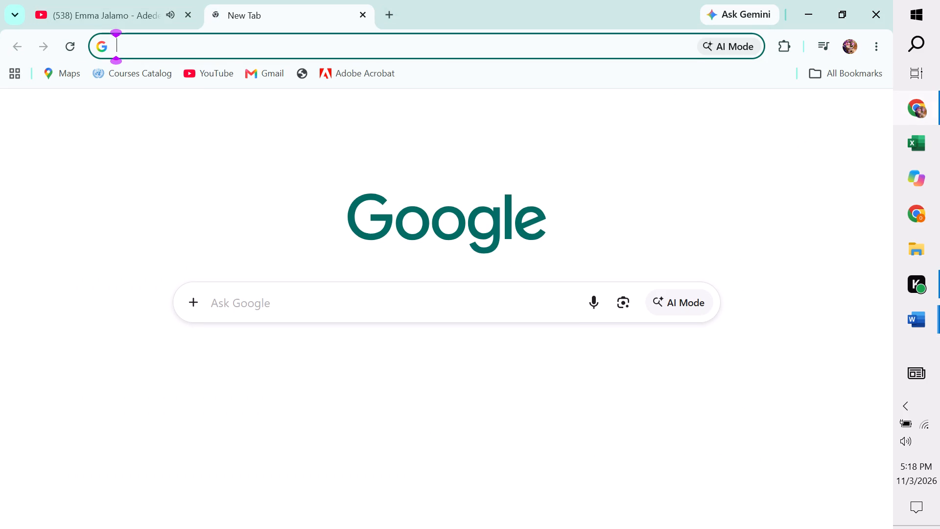
click(309, 306)
key(h)
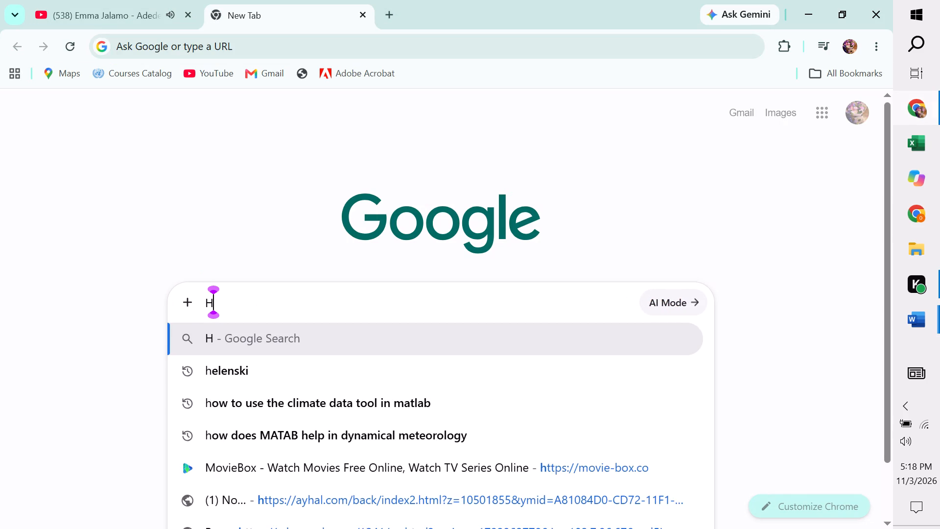
text(MIS)
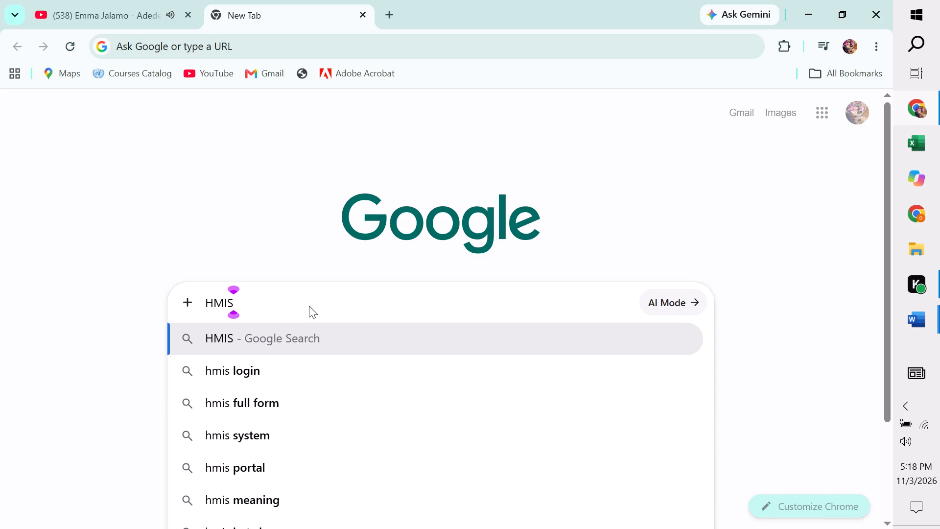
key(Return)
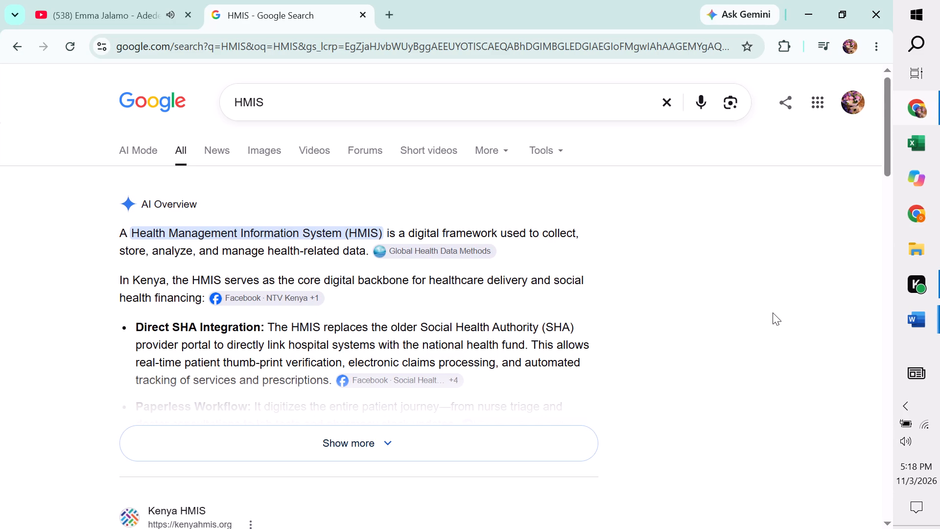
scroll(773, 313, right, 17)
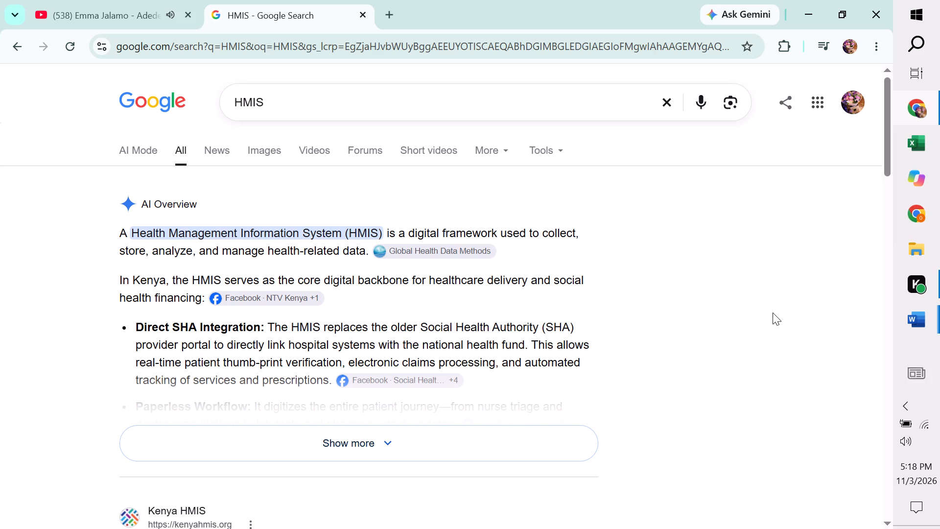
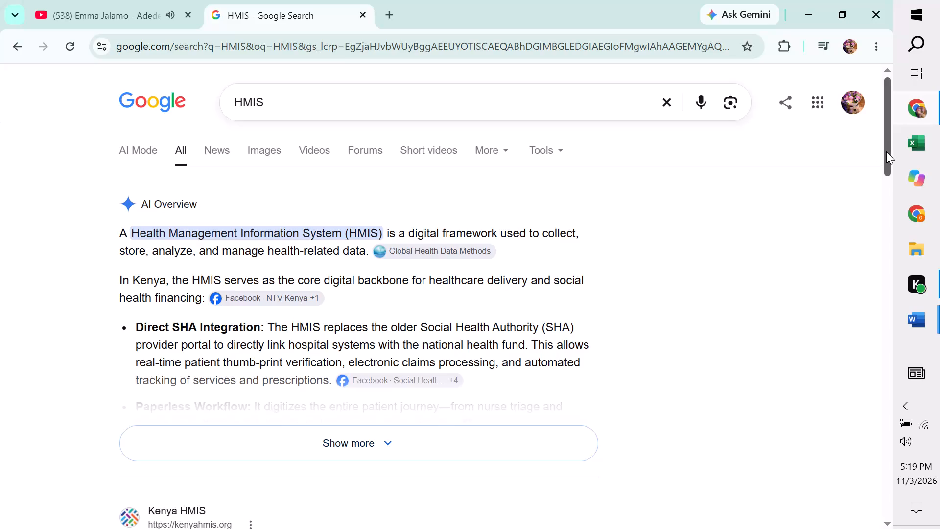
Open the Kenya HMIS Documentation site, kenyahmis.org, from the HMIS search results.
drag(886, 151, 877, 202)
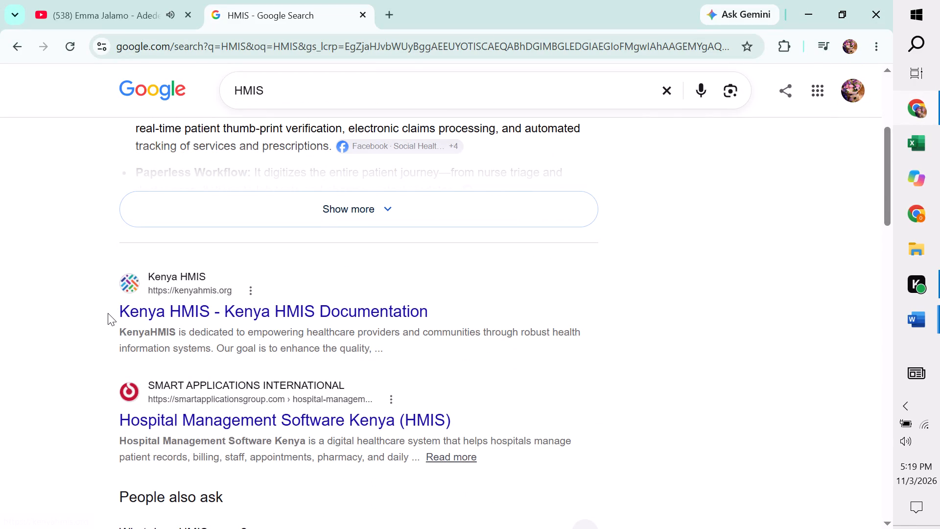
double_click(127, 313)
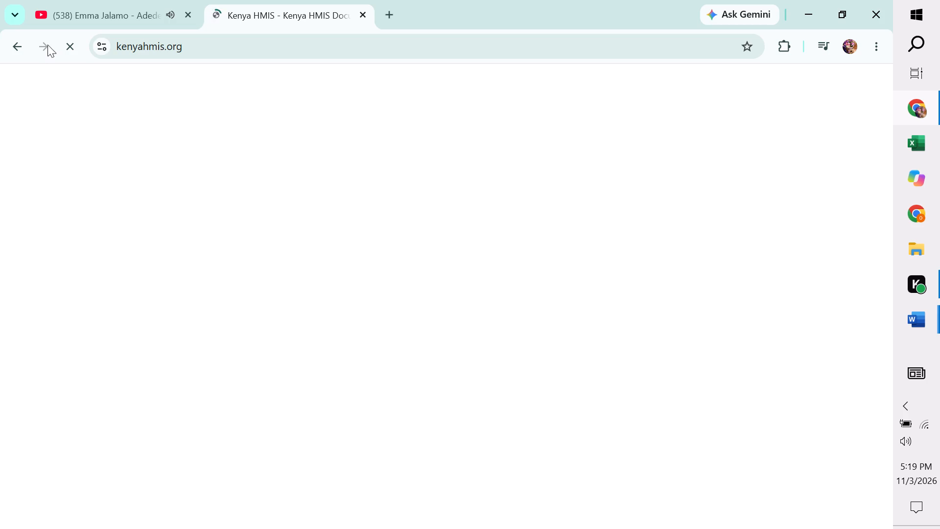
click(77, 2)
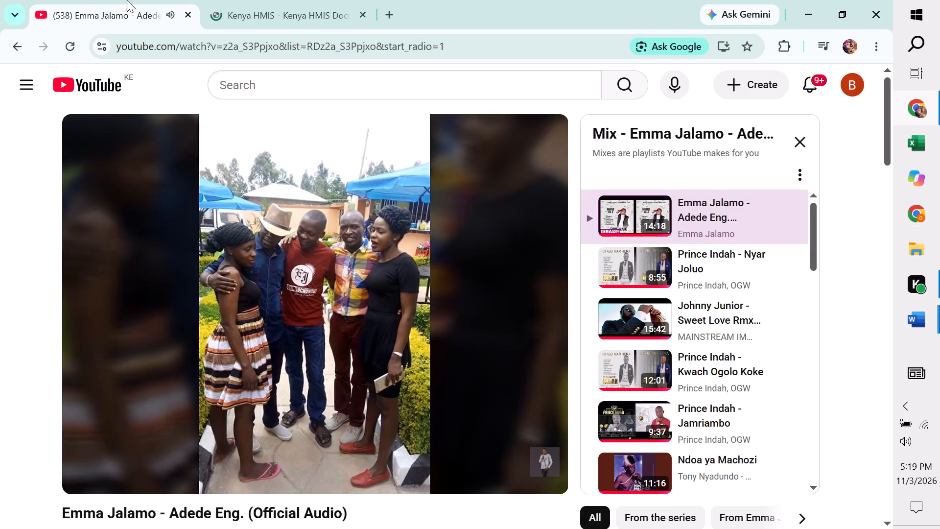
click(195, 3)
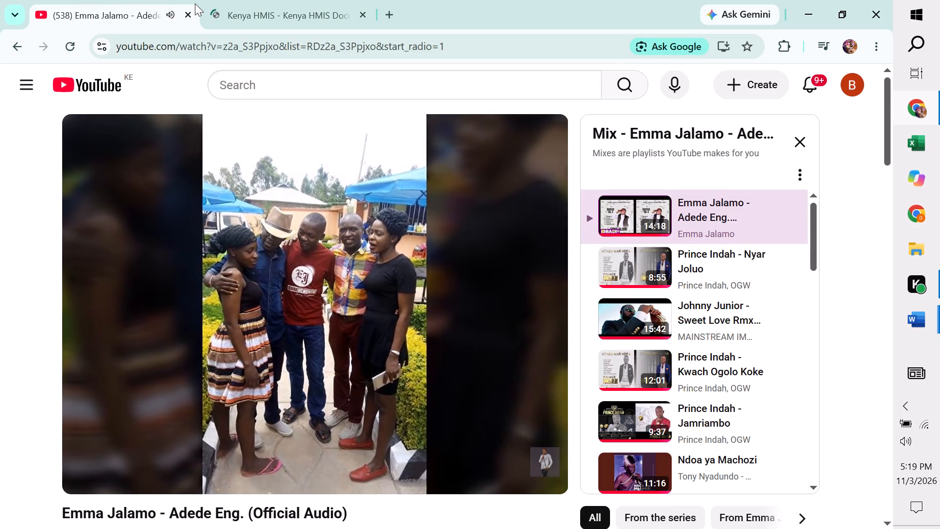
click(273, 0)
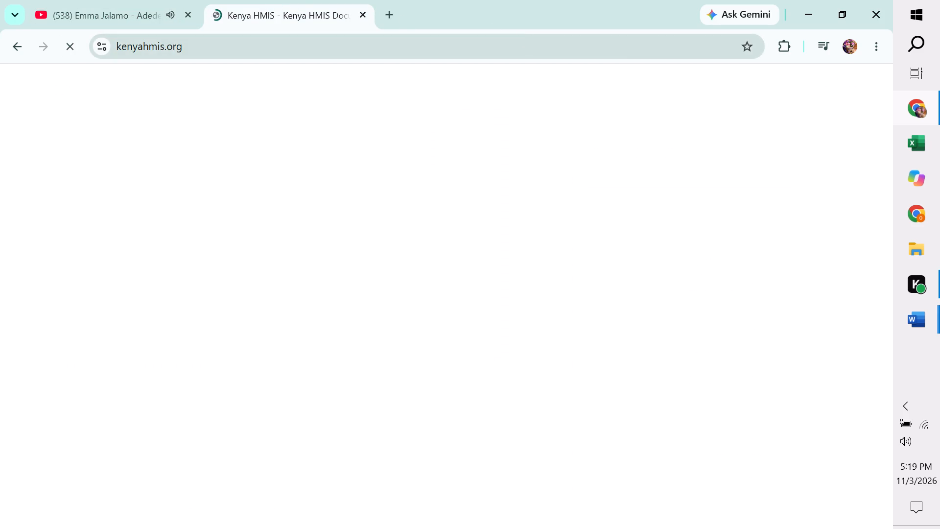
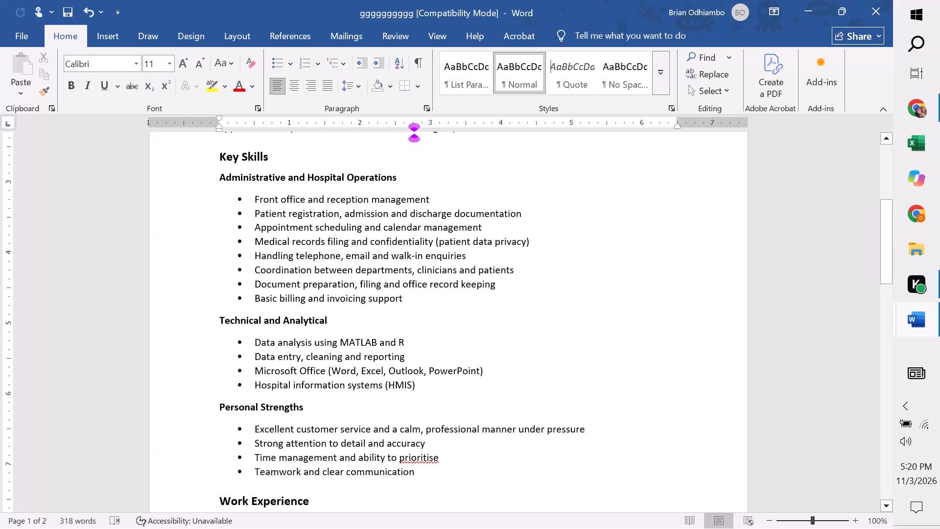
Delete the entire "Medical records filing and confidentiality (patient data privacy)" bullet under Administrative and Hospital Operations, leaving no empty line.
click(539, 237)
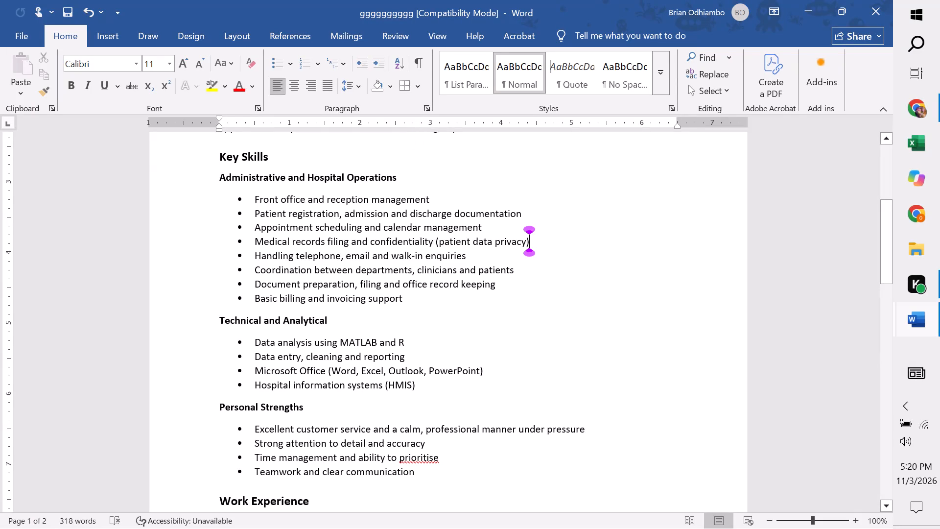
key(BackSpace)
key(BackSpace)
key(BackSpace)
key(BackSpace)
key(BackSpace)
key(BackSpace)
key(BackSpace)
key(BackSpace)
key(BackSpace)
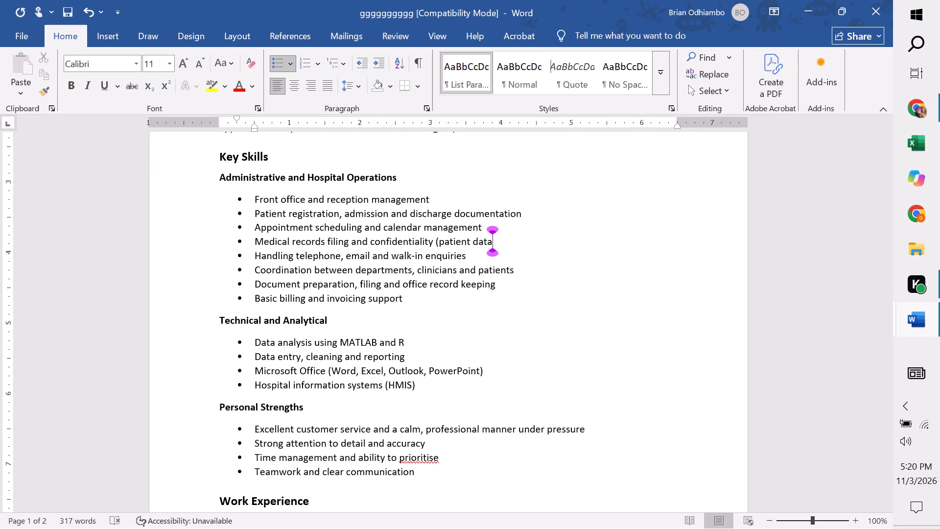
key(BackSpace)
key(BackSpace)
key(BackSpace)
key(BackSpace)
key(BackSpace)
key(BackSpace)
key(BackSpace)
key(BackSpace)
key(BackSpace)
key(BackSpace)
key(BackSpace)
key(BackSpace)
key(BackSpace)
key(BackSpace)
key(BackSpace)
key(BackSpace)
key(BackSpace)
key(BackSpace)
key(BackSpace)
key(BackSpace)
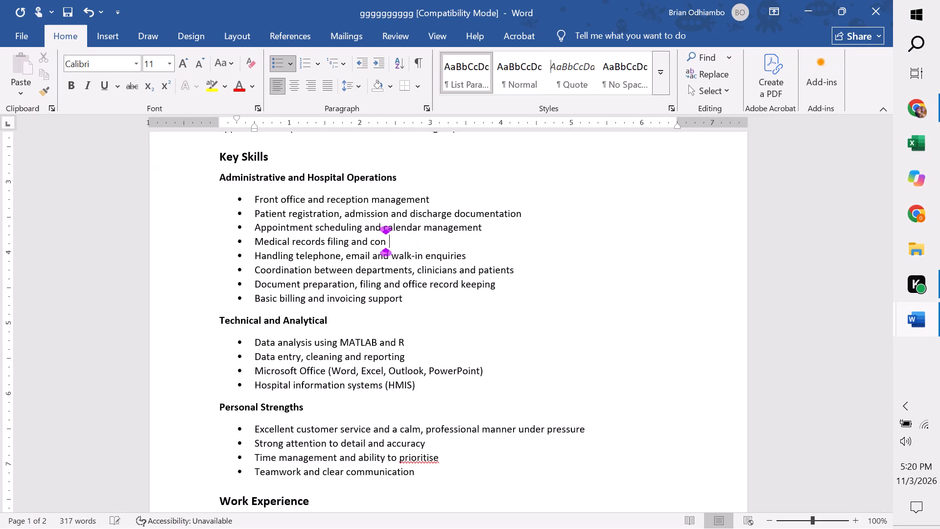
key(BackSpace)
key(BackSpace)
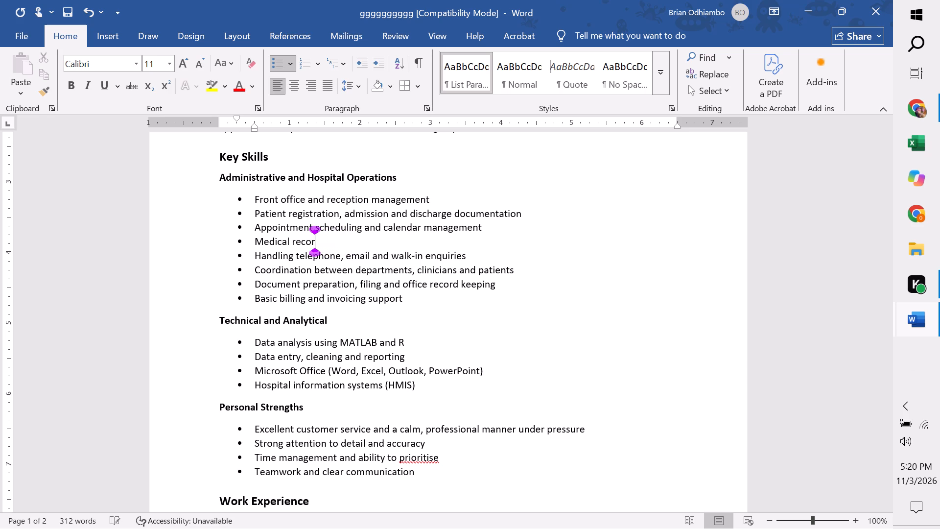
key(BackSpace)
key(BackSpace)
key(BackSpace)
key(BackSpace)
key(BackSpace)
key(BackSpace)
key(BackSpace)
key(BackSpace)
key(BackSpace)
key(BackSpace)
key(BackSpace)
key(BackSpace)
key(BackSpace)
key(BackSpace)
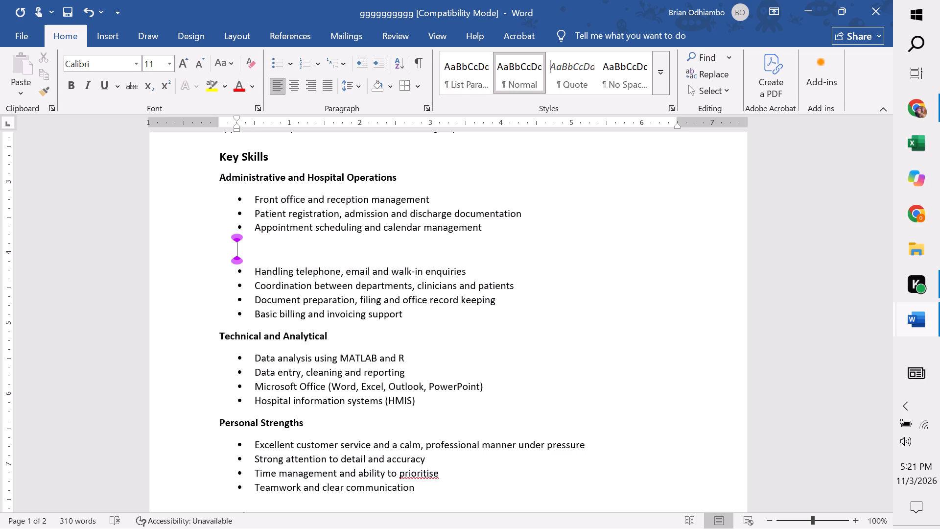
key(BackSpace)
key(BackSpace)
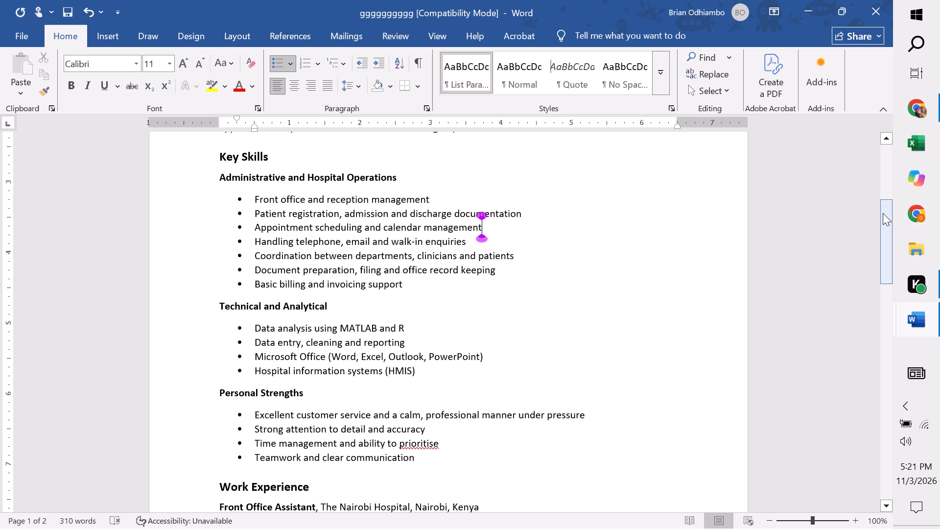
Correct the flagged word "prioritise" to "prioritize" in the Personal Strengths time management bullet, using the spelling suggestion.
drag(883, 216, 894, 252)
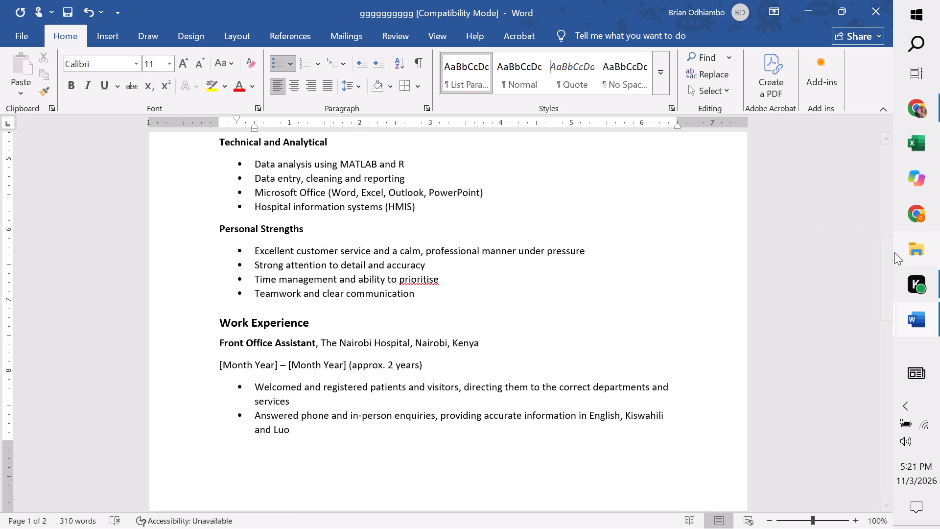
click(431, 280)
right_click(431, 280)
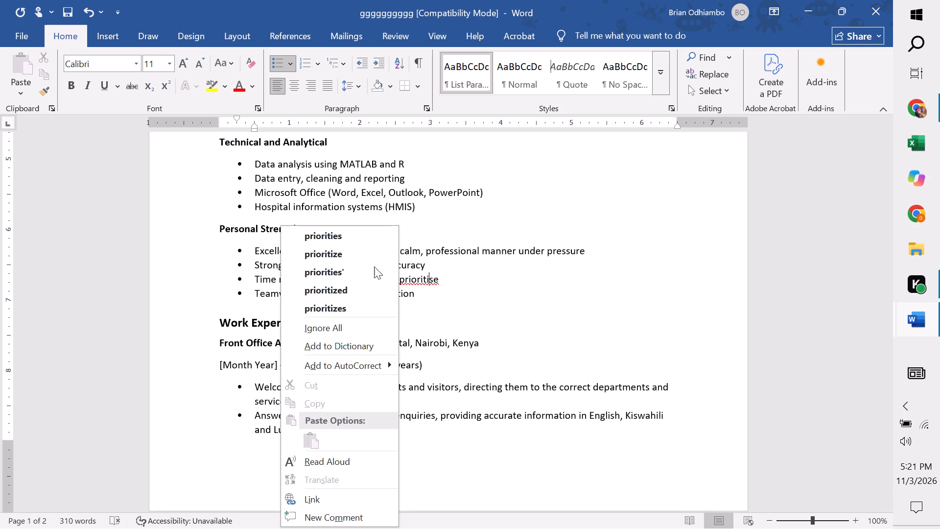
click(361, 253)
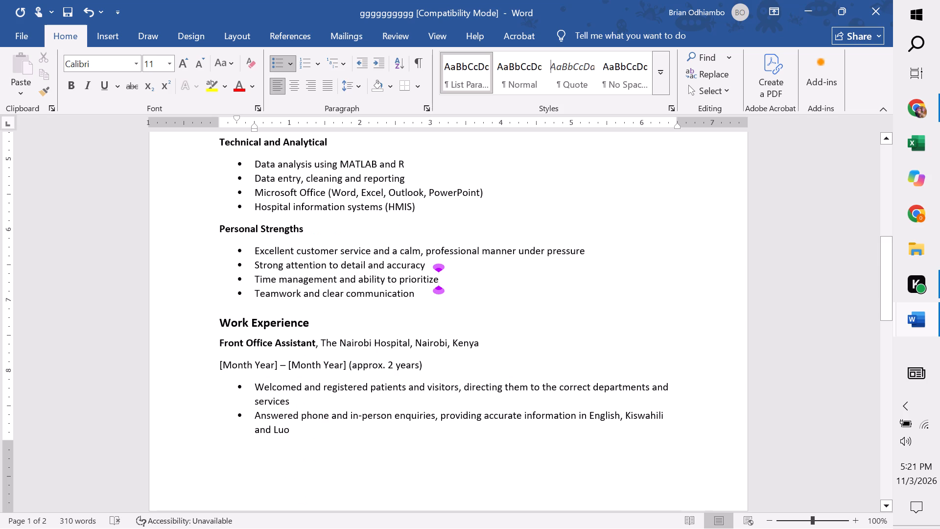
click(517, 292)
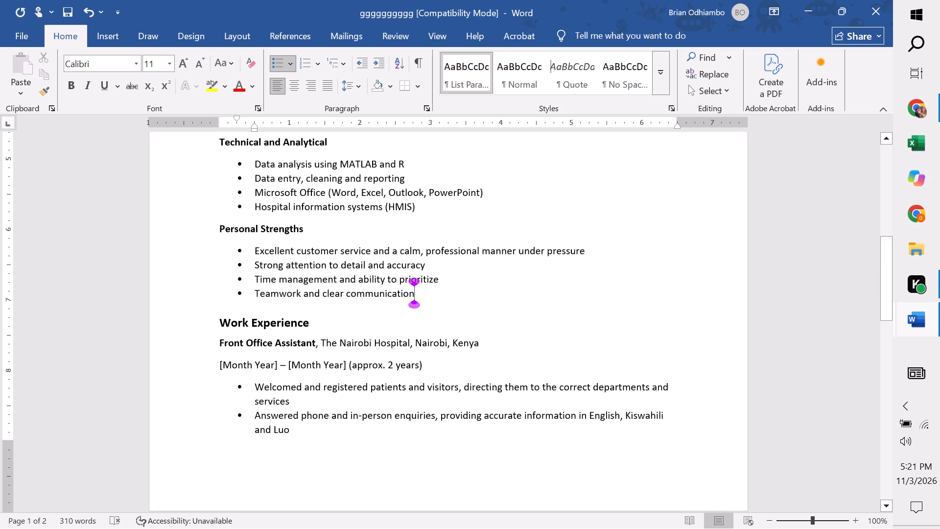
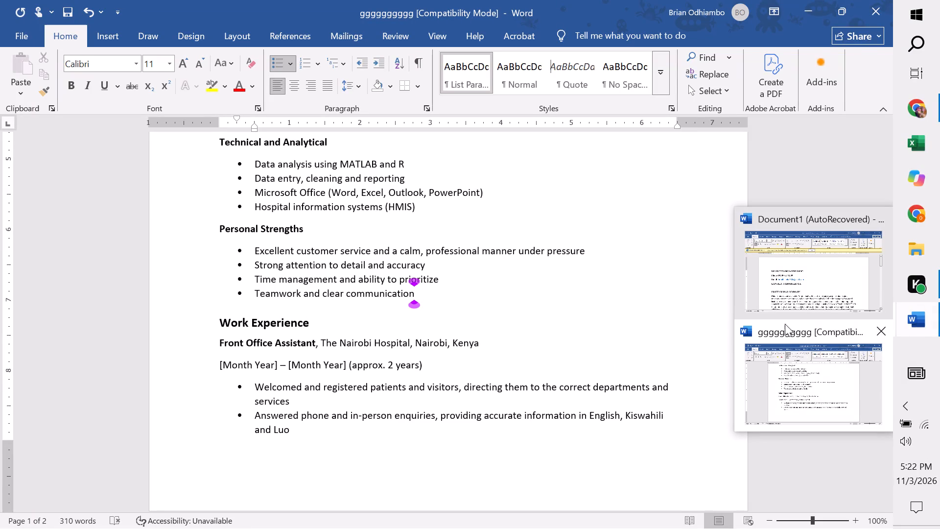
Shorten the customer service bullet under Personal Strengths to read "Excellent customer service and calm under pressure".
click(580, 359)
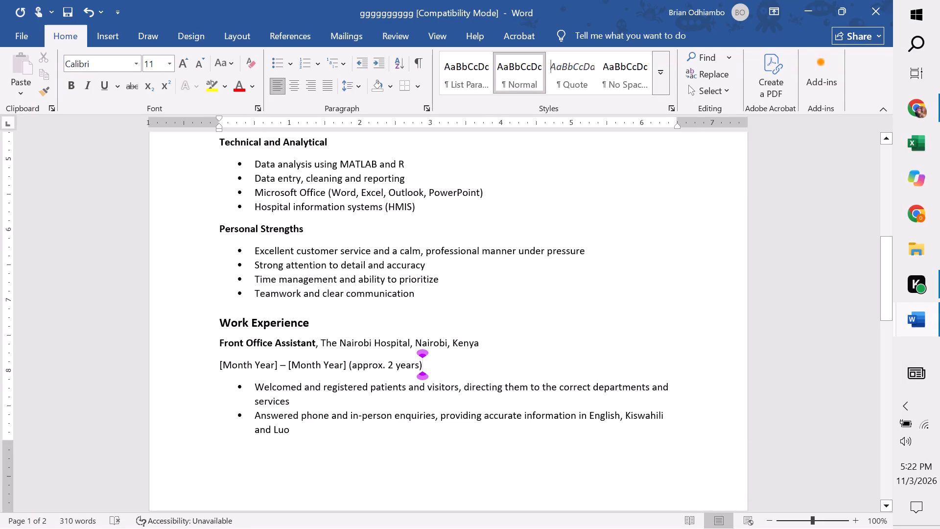
drag(882, 295, 881, 305)
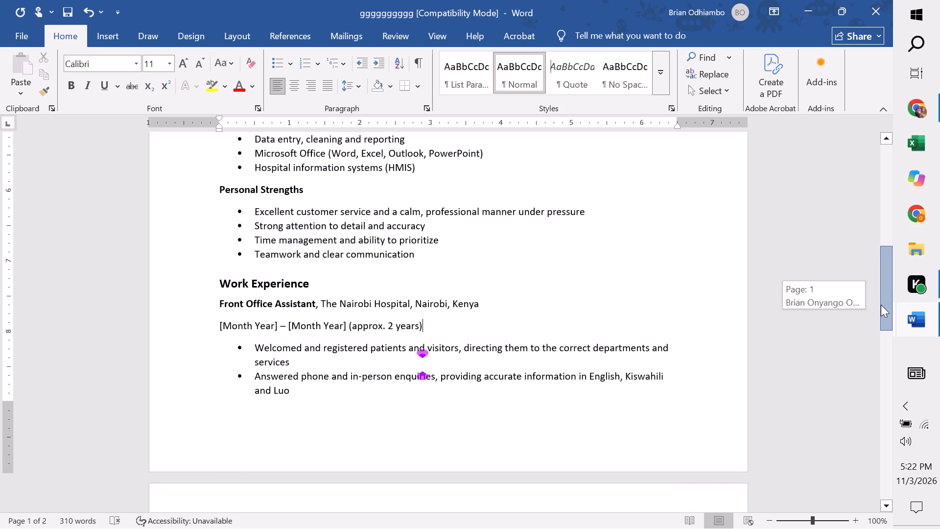
drag(881, 305, 879, 283)
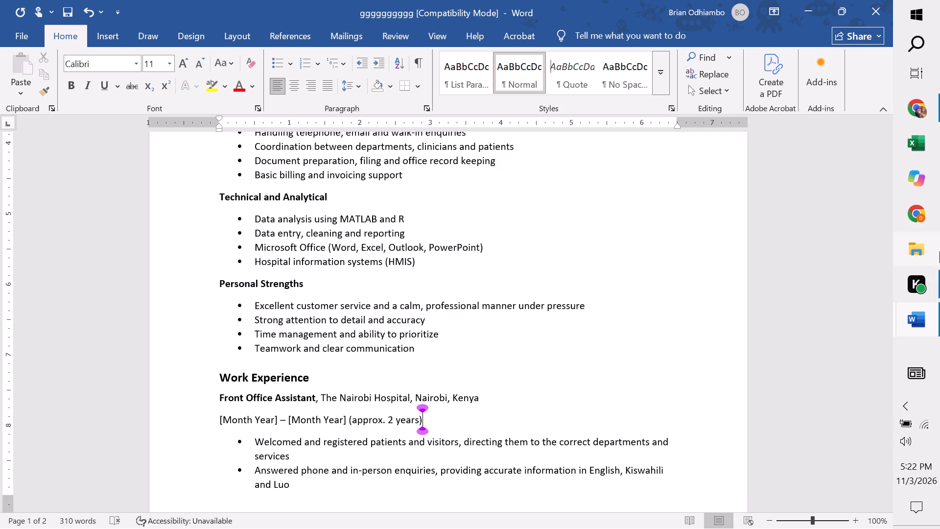
click(519, 311)
key(BackSpace)
key(BackSpace)
key(BackSpace)
key(BackSpace)
key(BackSpace)
key(BackSpace)
key(BackSpace)
key(BackSpace)
key(BackSpace)
key(BackSpace)
key(BackSpace)
key(BackSpace)
key(BackSpace)
key(BackSpace)
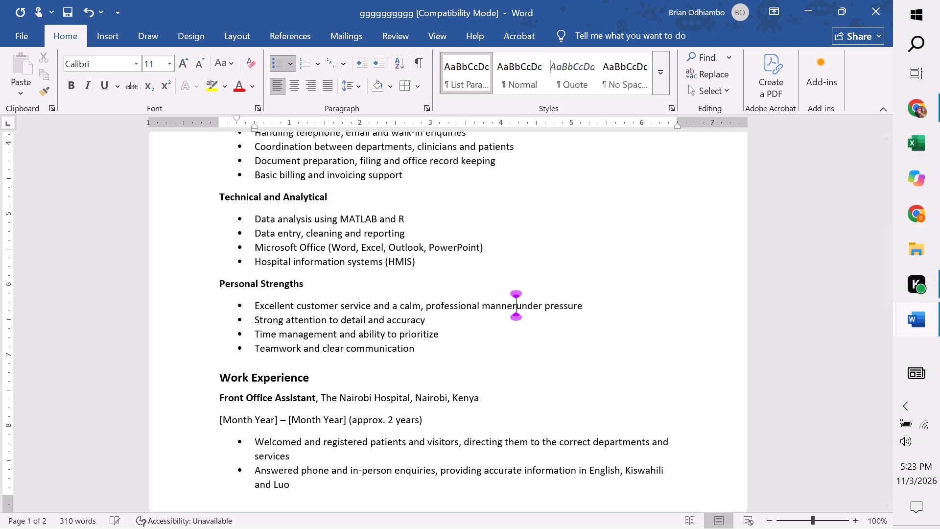
key(BackSpace)
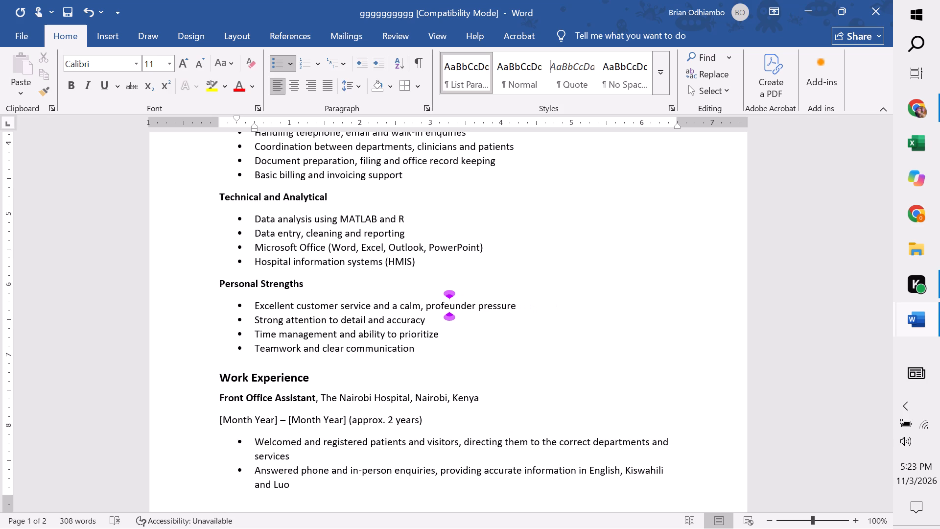
key(BackSpace)
key(BackSpace)
key(BackSpace)
key(BackSpace)
key(BackSpace)
key(BackSpace)
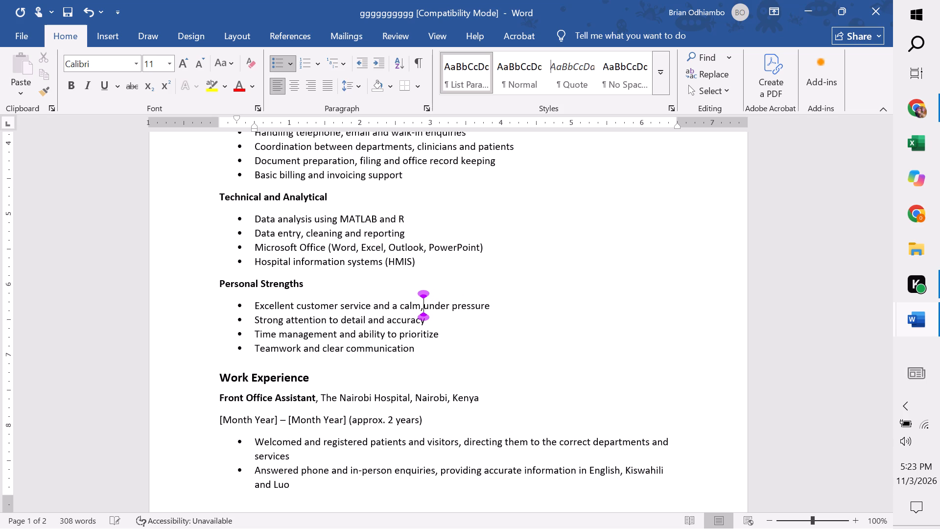
key(BackSpace)
key(space)
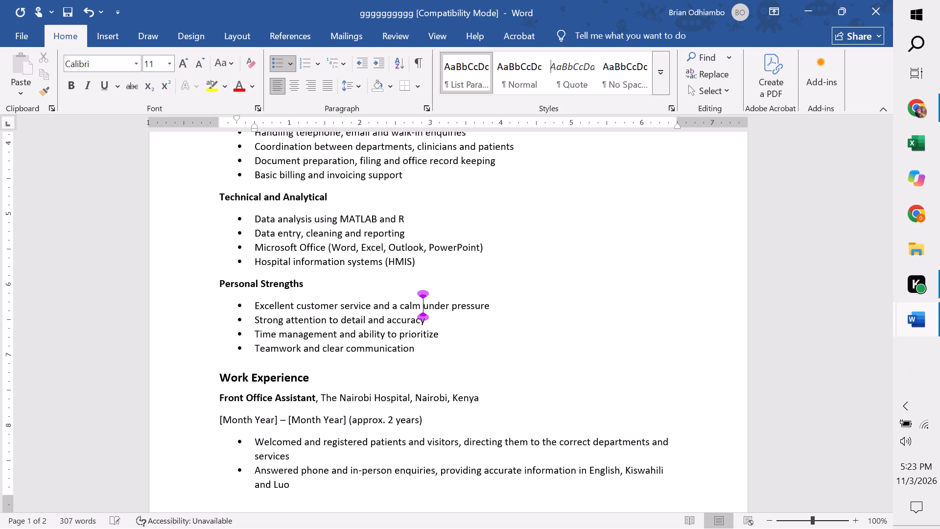
click(400, 302)
key(BackSpace)
key(BackSpace)
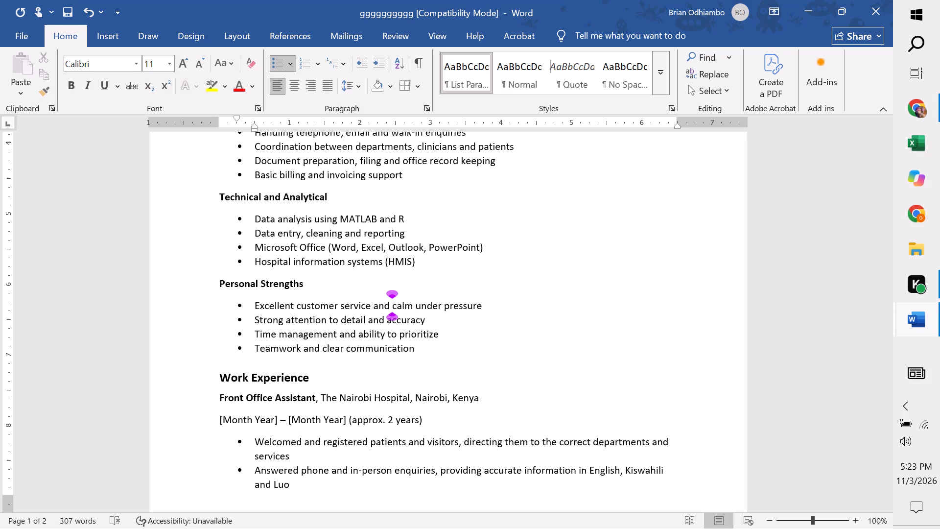
Delete "in English, Kiswahili and Luo" from the phone and in-person enquiries bullet under Work Experience, ending it at "accurate information".
click(418, 354)
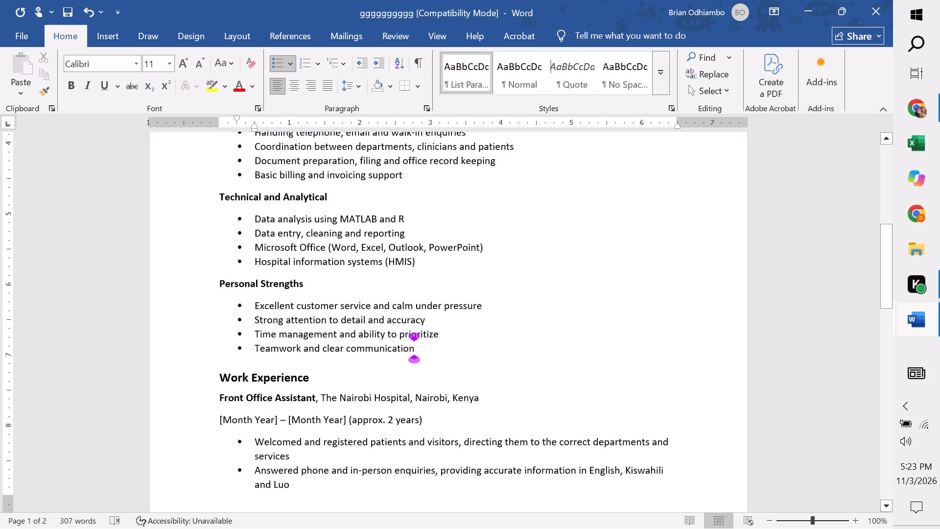
click(402, 410)
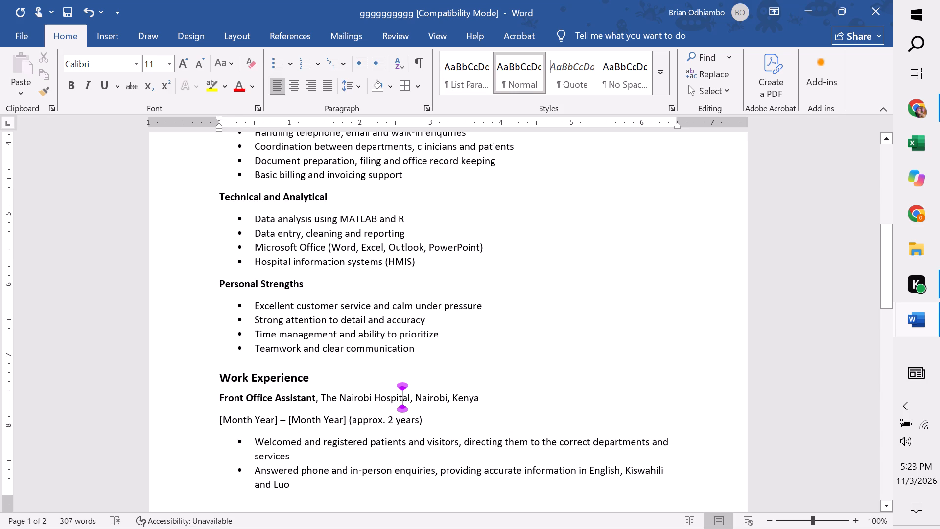
drag(887, 299, 887, 333)
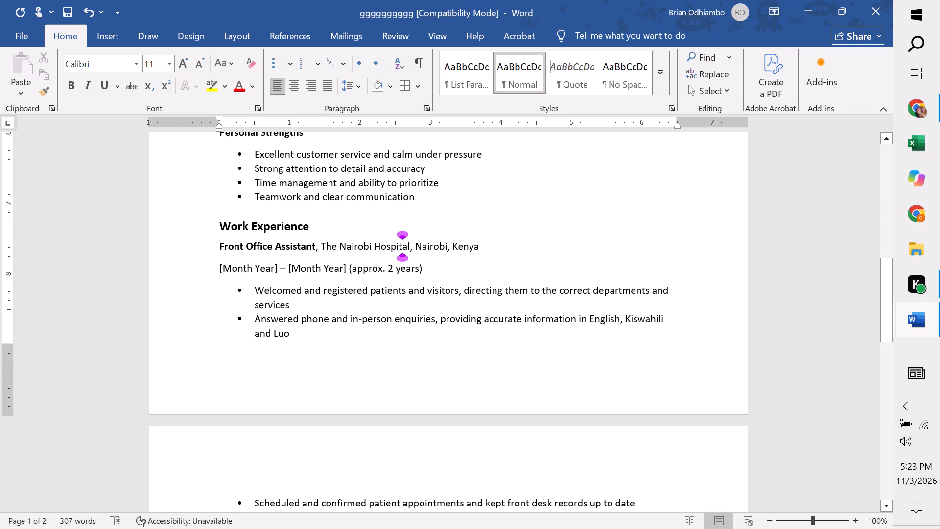
click(294, 335)
key(BackSpace)
key(BackSpace)
key(BackSpace)
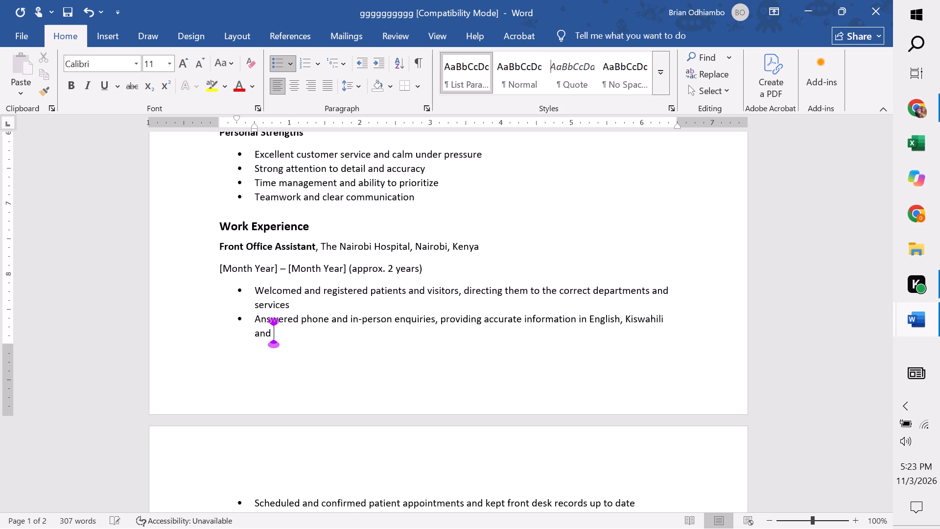
key(BackSpace)
key(BackSpace)
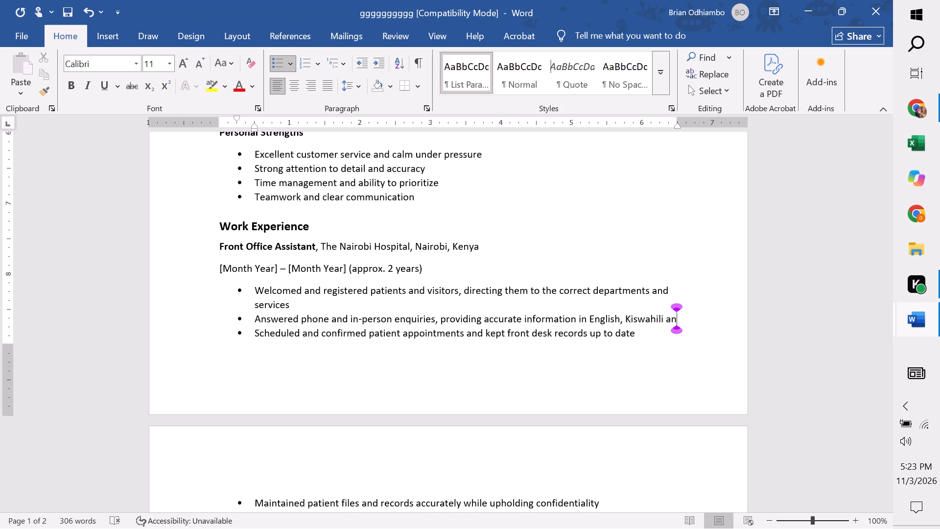
key(BackSpace)
key(BackSpace)
key(BackSpace)
key(BackSpace)
key(BackSpace)
key(BackSpace)
key(BackSpace)
key(BackSpace)
key(BackSpace)
key(BackSpace)
key(BackSpace)
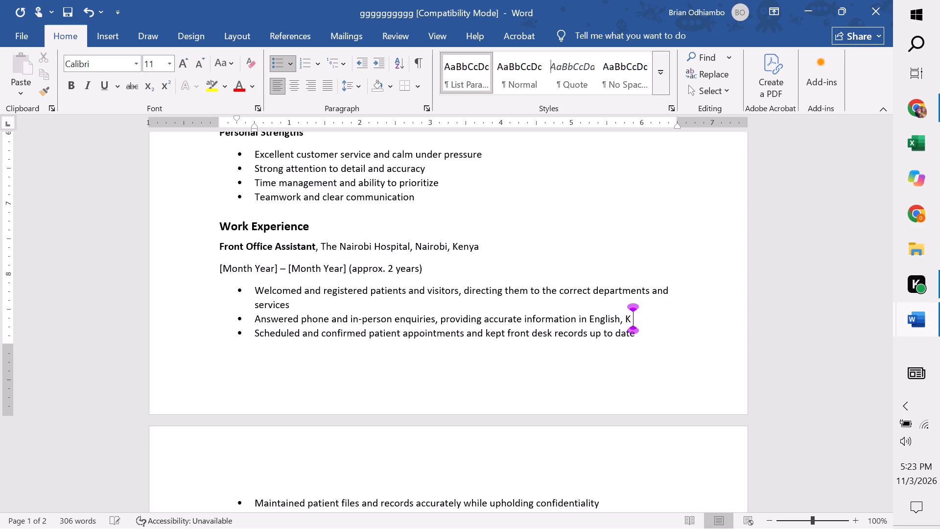
key(BackSpace)
key(BackSpace)
key(BackSpace)
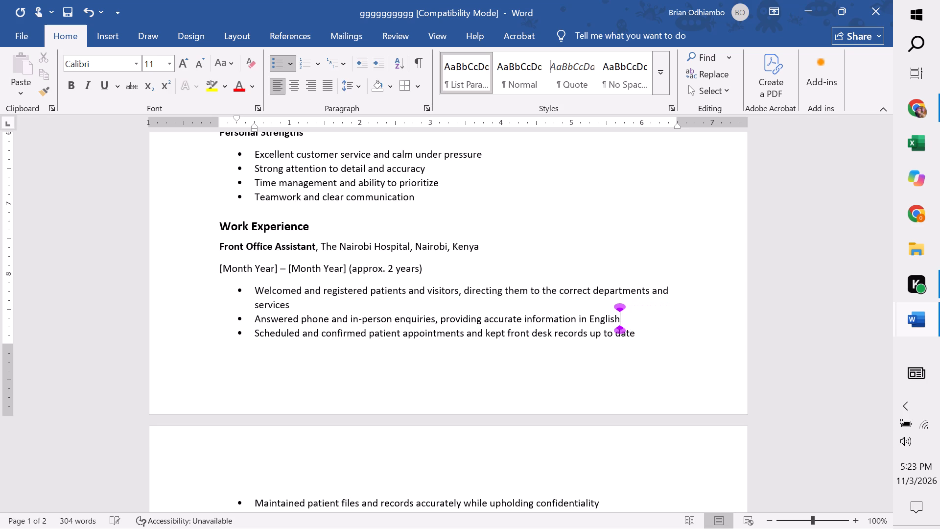
key(BackSpace)
key(BackSpace)
key(BackSpace)
key(BackSpace)
key(BackSpace)
key(BackSpace)
key(BackSpace)
key(BackSpace)
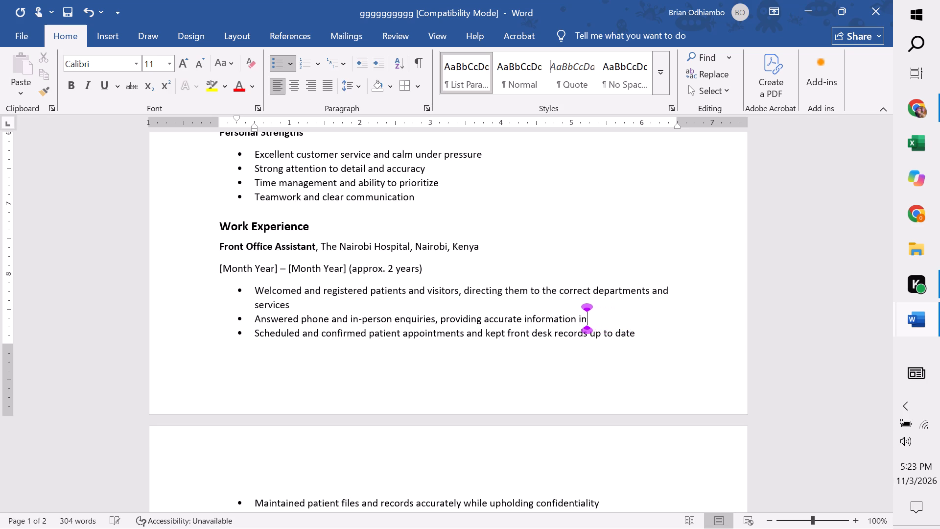
key(BackSpace)
key(BackSpace)
key(BackSpace)
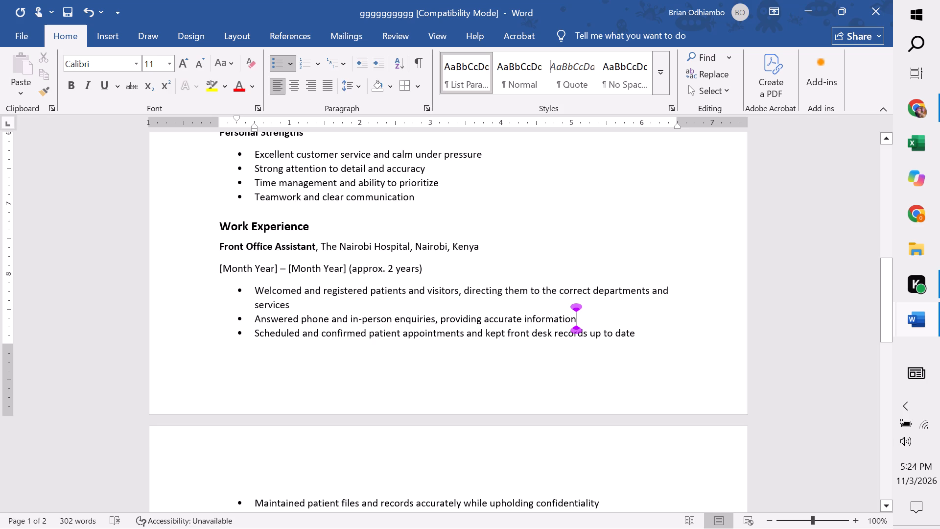
Delete the entire "Supported smooth patient flow" bullet under Work Experience, leaving no empty line.
drag(883, 310, 885, 333)
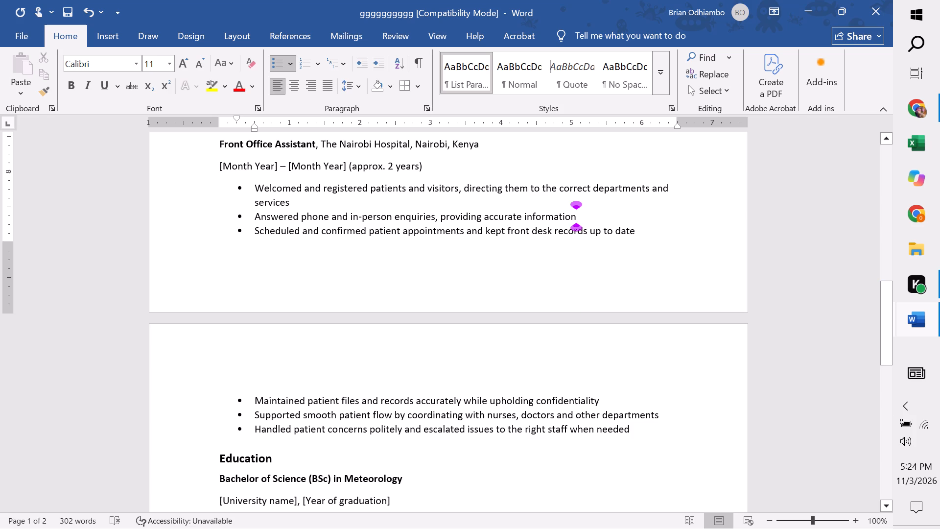
click(670, 411)
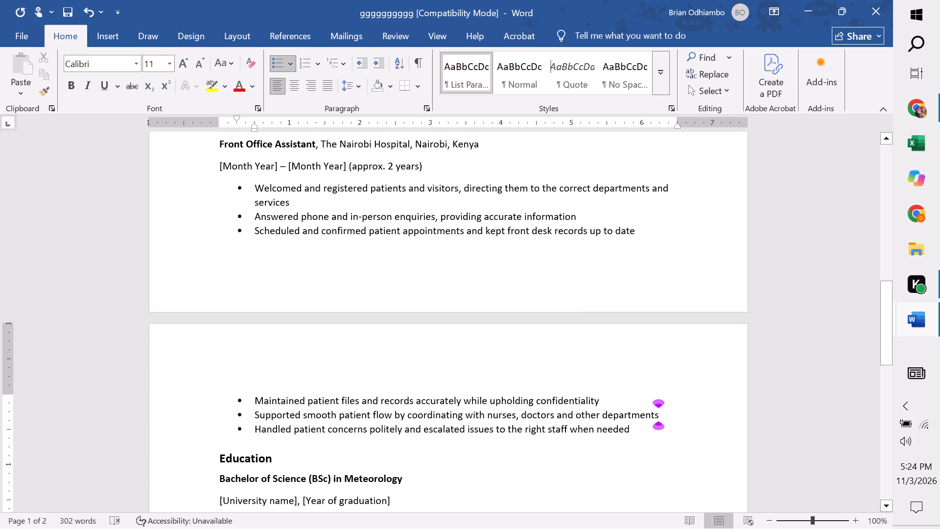
key(BackSpace)
key(BackSpace)
key(BackSpace)
key(BackSpace)
key(BackSpace)
key(BackSpace)
key(BackSpace)
key(BackSpace)
key(BackSpace)
key(BackSpace)
key(BackSpace)
key(BackSpace)
key(BackSpace)
key(BackSpace)
key(BackSpace)
key(BackSpace)
key(BackSpace)
key(BackSpace)
key(BackSpace)
key(BackSpace)
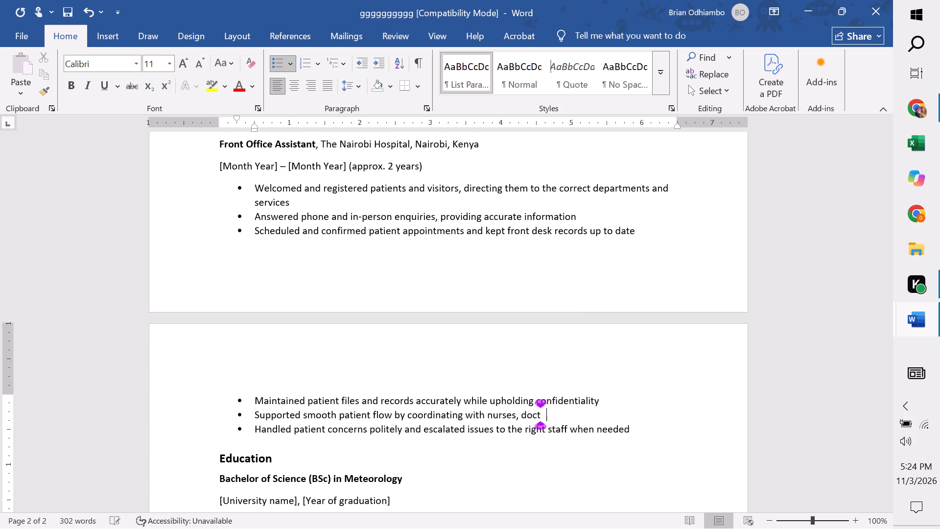
key(BackSpace)
key(BackSpace)
key(BackSpace)
key(BackSpace)
key(BackSpace)
key(BackSpace)
key(BackSpace)
key(BackSpace)
key(BackSpace)
key(BackSpace)
key(BackSpace)
key(BackSpace)
key(BackSpace)
key(BackSpace)
key(BackSpace)
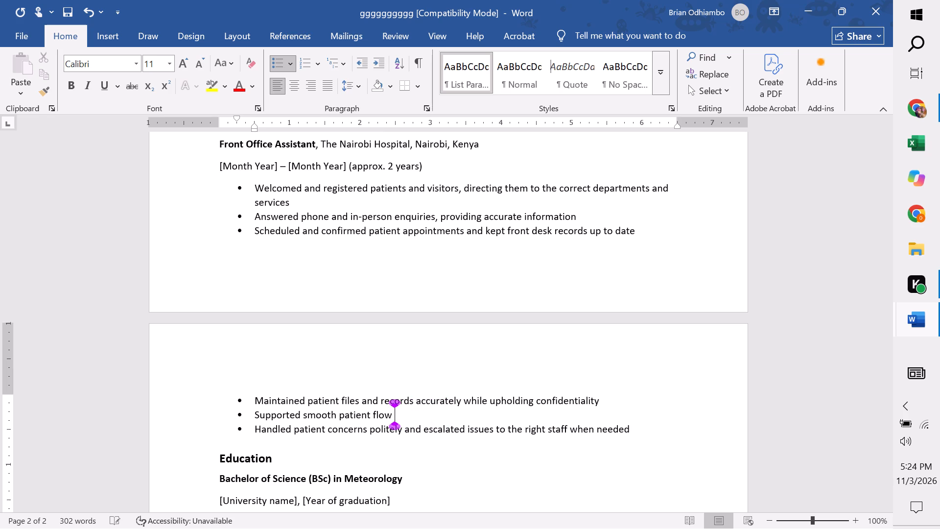
key(BackSpace)
key(BackSpace)
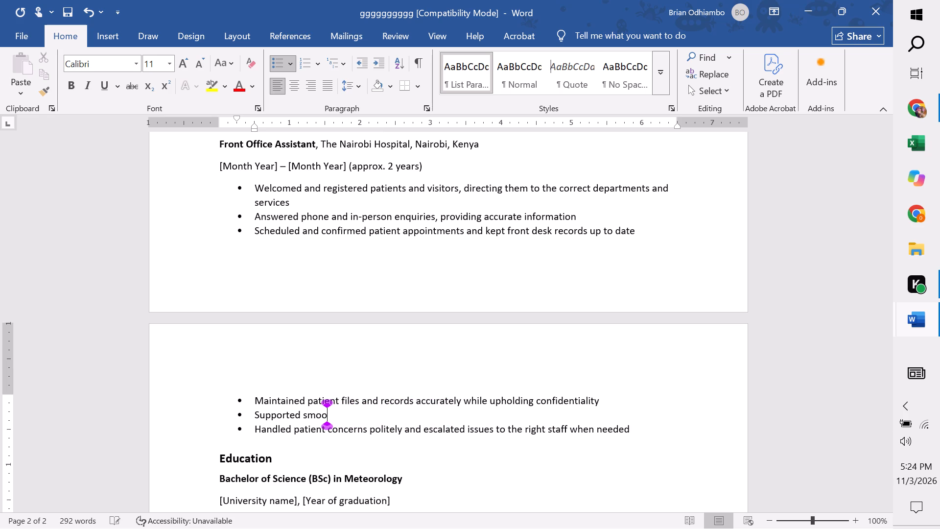
key(BackSpace)
key(BackSpace)
key(BackSpace)
key(BackSpace)
key(BackSpace)
key(BackSpace)
key(BackSpace)
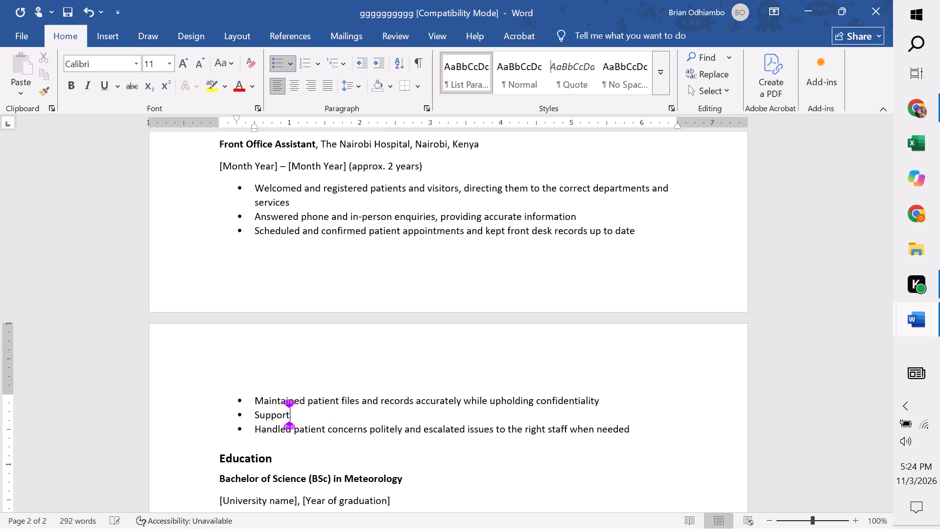
key(BackSpace)
key(BackSpace)
key(BackSpace)
key(BackSpace)
key(BackSpace)
key(BackSpace)
key(BackSpace)
key(BackSpace)
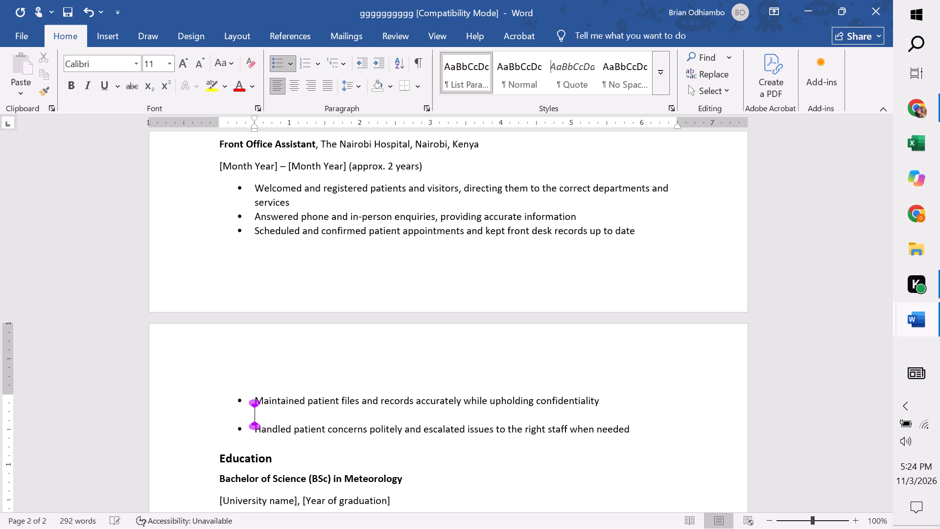
key(BackSpace)
key(BackSpace)
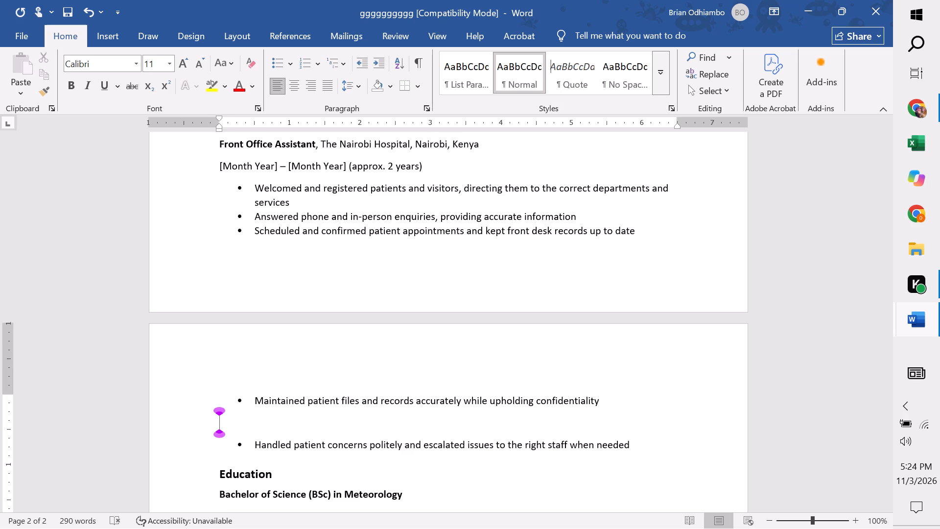
key(BackSpace)
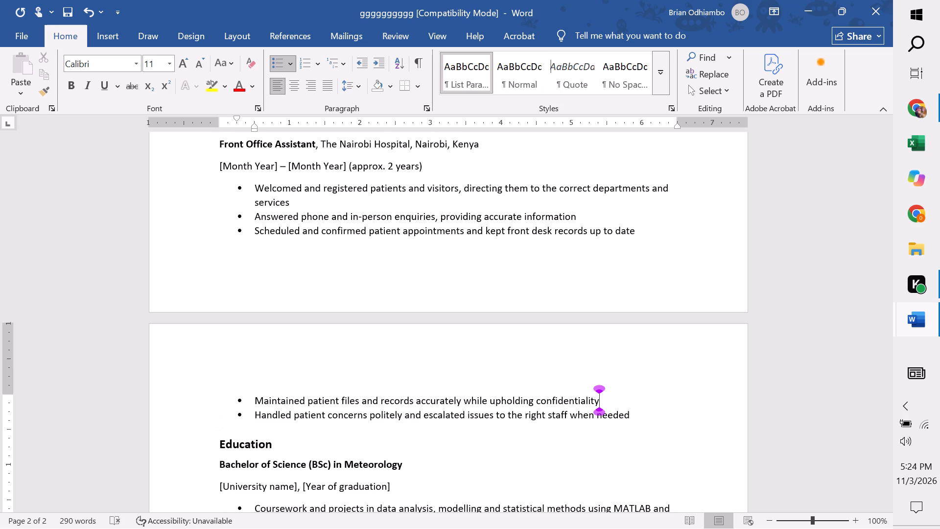
Delete the entire "Maintained patient files and records accurately while upholding confidentiality" bullet under Work Experience, leaving no empty line.
key(BackSpace)
key(BackSpace)
key(BackSpace)
key(BackSpace)
key(BackSpace)
key(BackSpace)
key(BackSpace)
key(BackSpace)
key(BackSpace)
key(BackSpace)
key(BackSpace)
key(BackSpace)
key(BackSpace)
key(BackSpace)
key(BackSpace)
key(BackSpace)
key(BackSpace)
key(BackSpace)
key(BackSpace)
key(BackSpace)
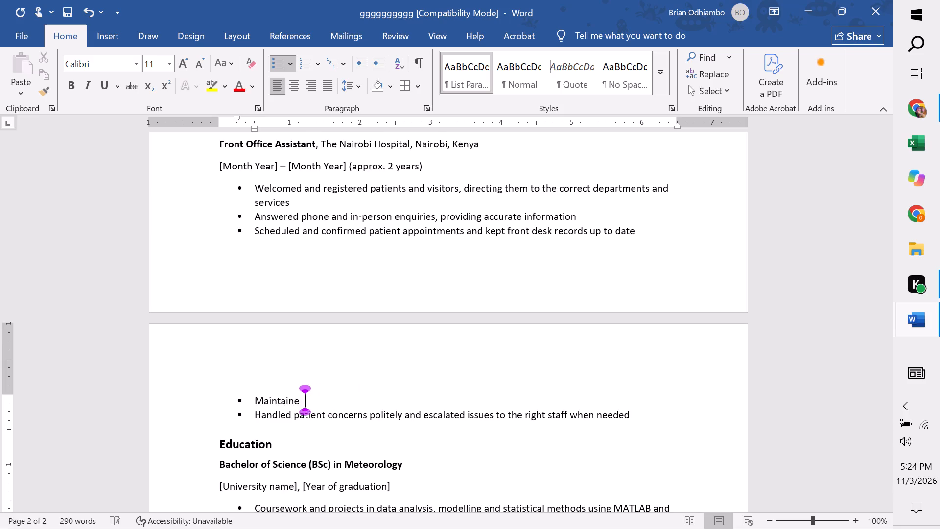
key(BackSpace)
key(BackSpace)
key(BackSpace)
key(BackSpace)
key(BackSpace)
key(BackSpace)
key(BackSpace)
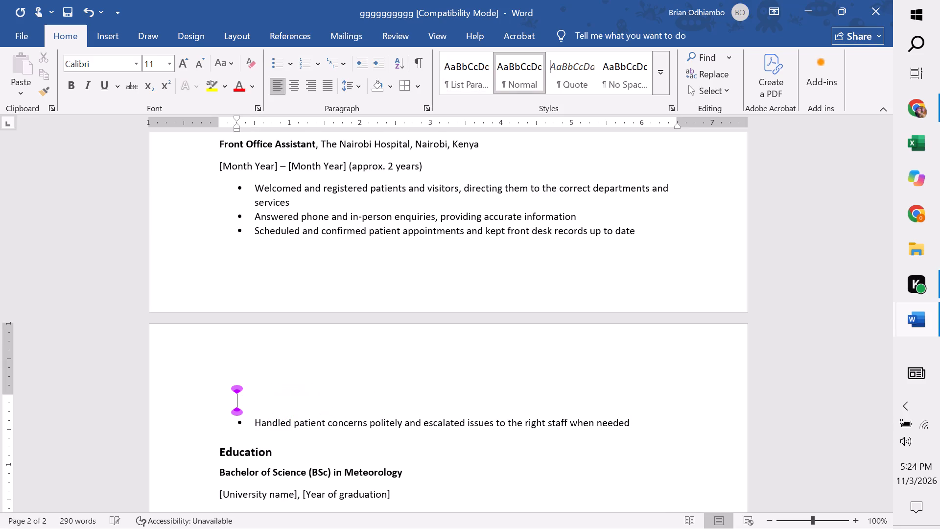
key(BackSpace)
key(BackSpace)
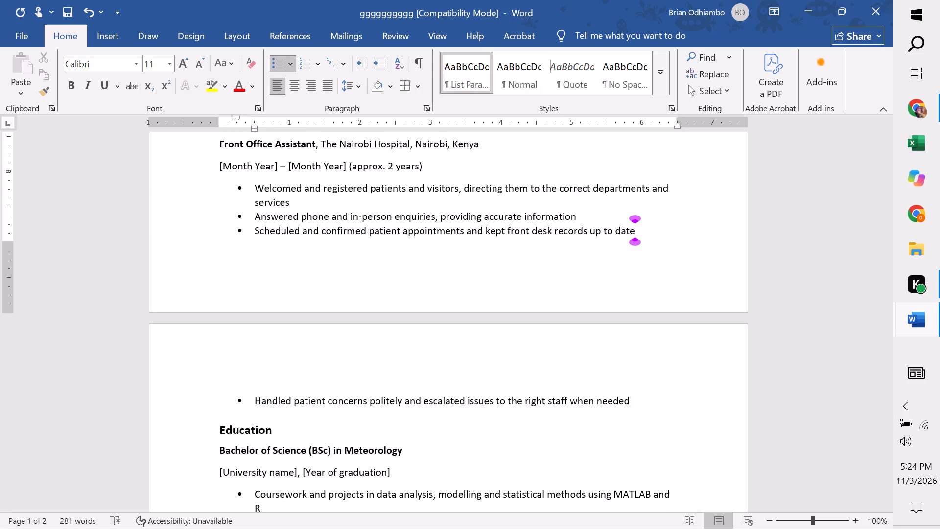
Accept the suggested grammar correction "in-patient" for the flagged "in patient" in the Professional Summary paragraph.
drag(882, 317, 870, 234)
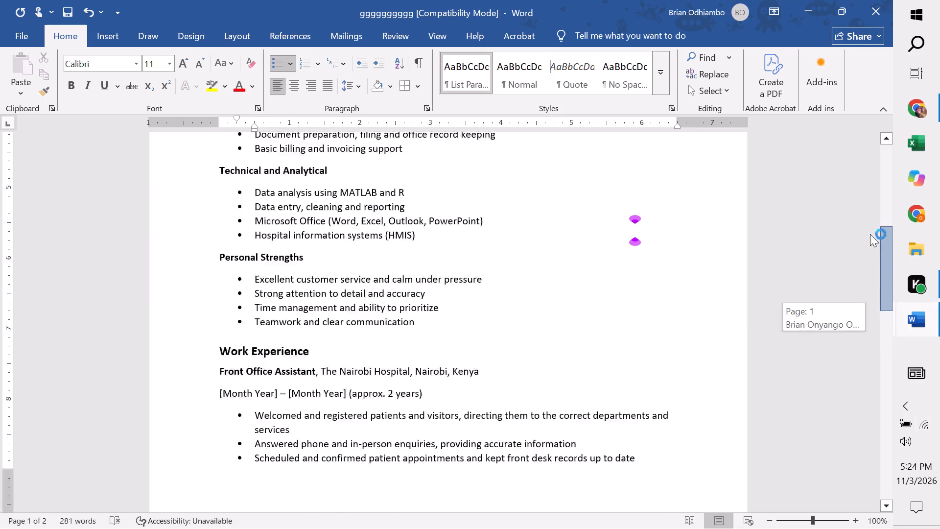
drag(870, 234, 875, 152)
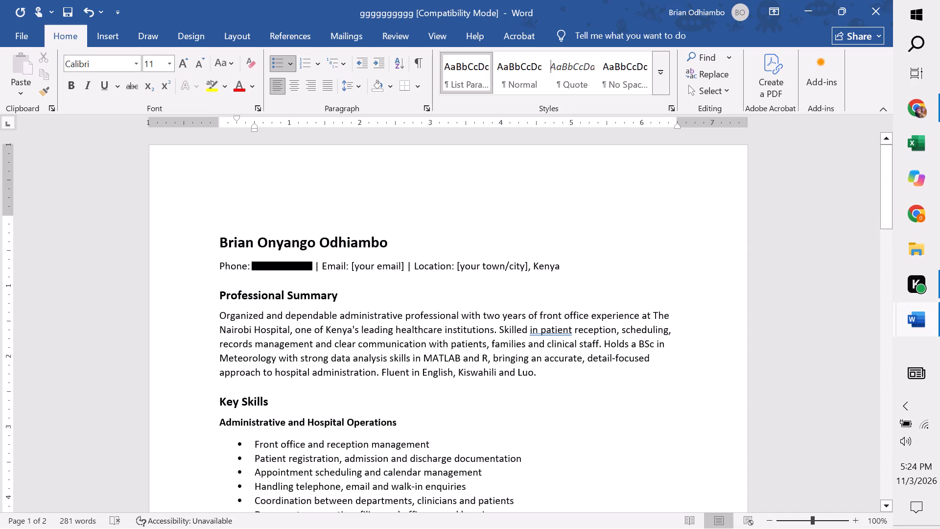
click(227, 228)
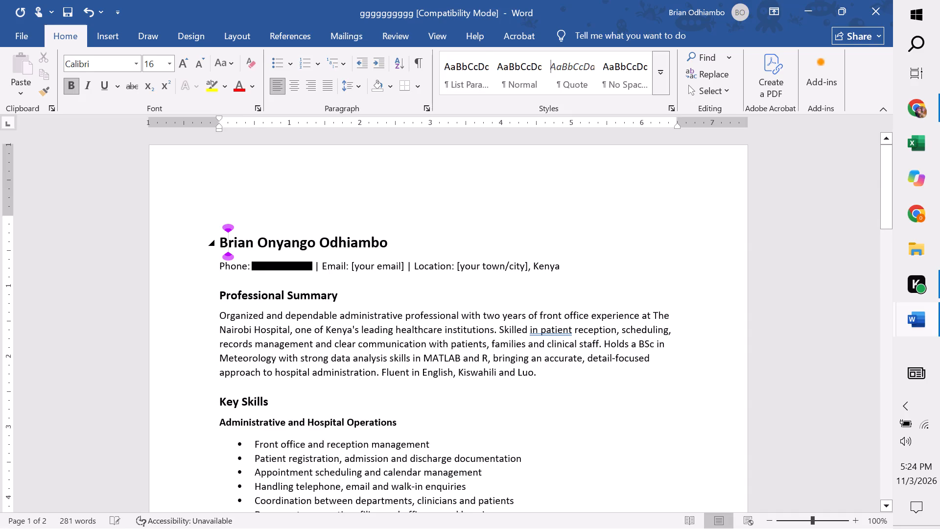
click(214, 281)
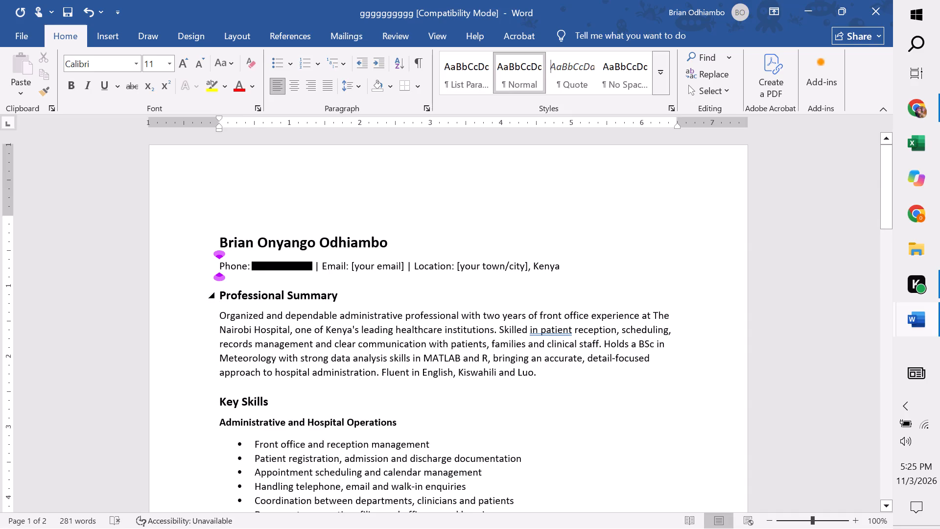
click(378, 306)
click(545, 333)
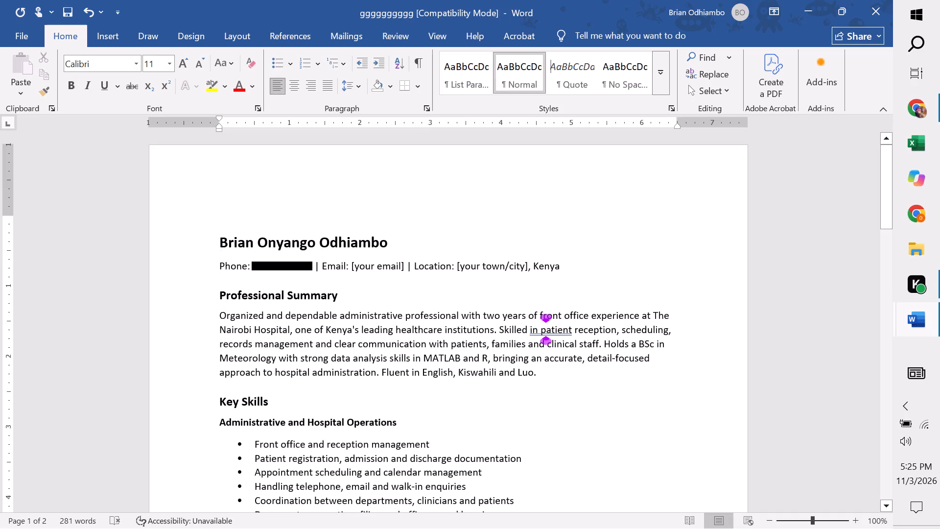
right_click(545, 333)
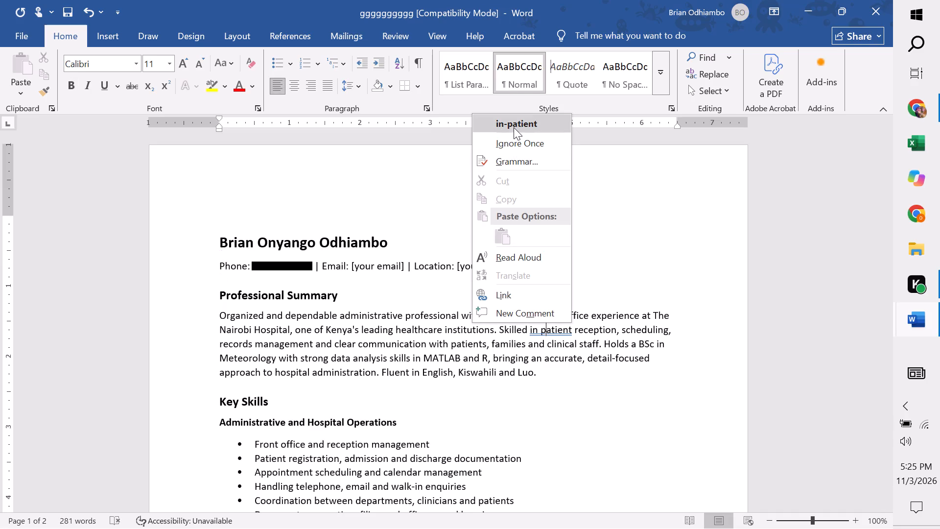
click(564, 382)
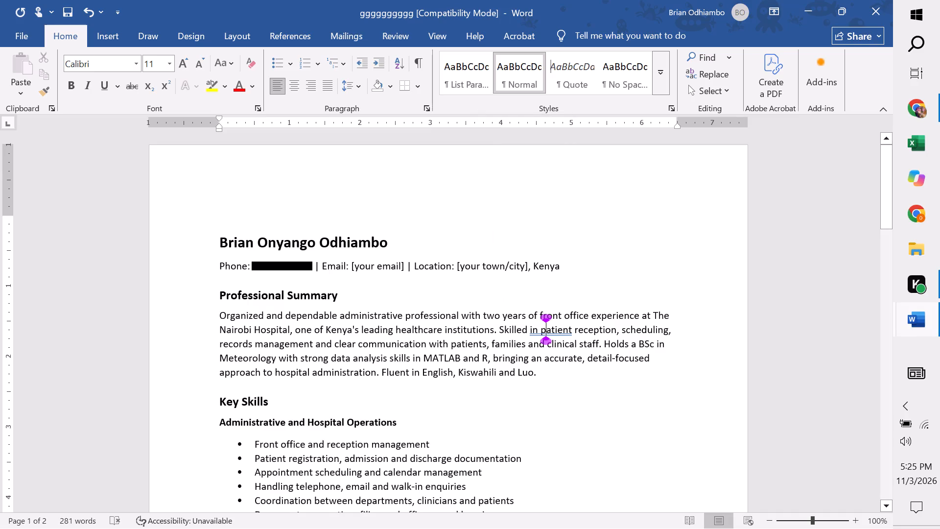
click(541, 334)
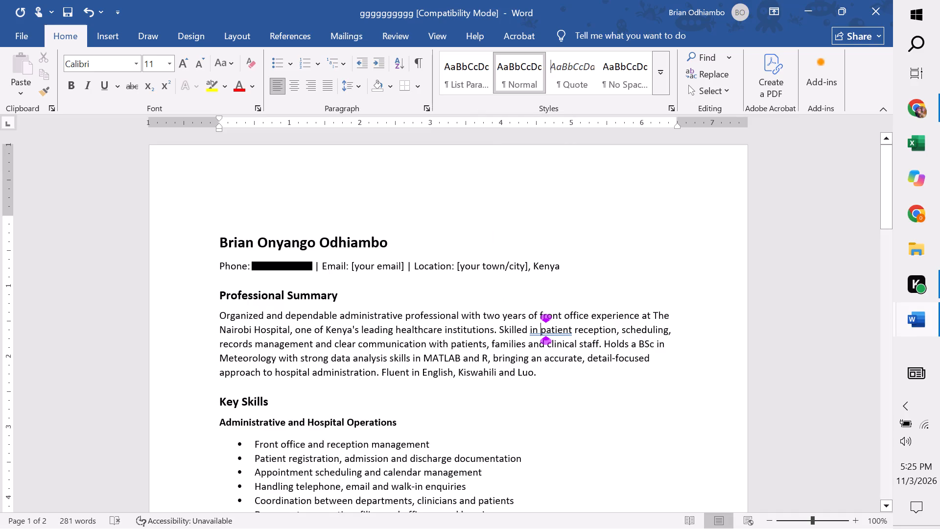
right_click(541, 334)
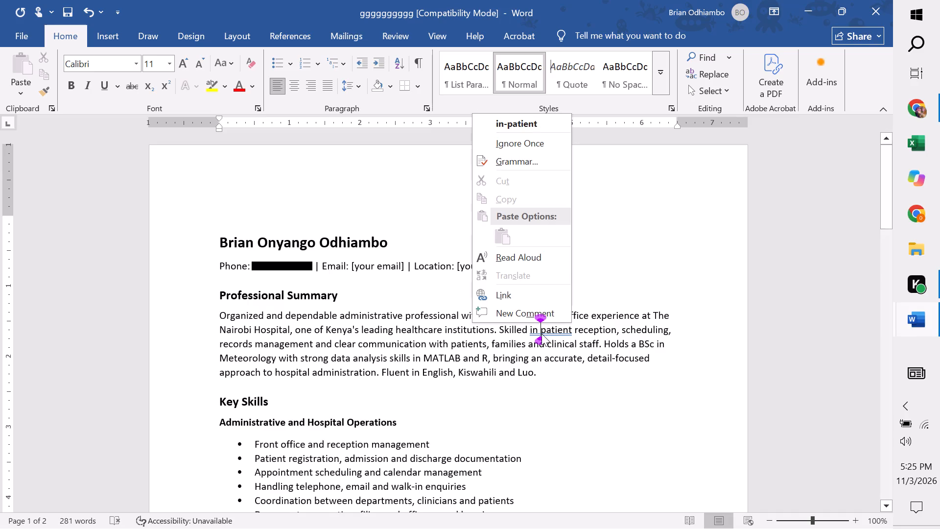
click(506, 117)
click(597, 385)
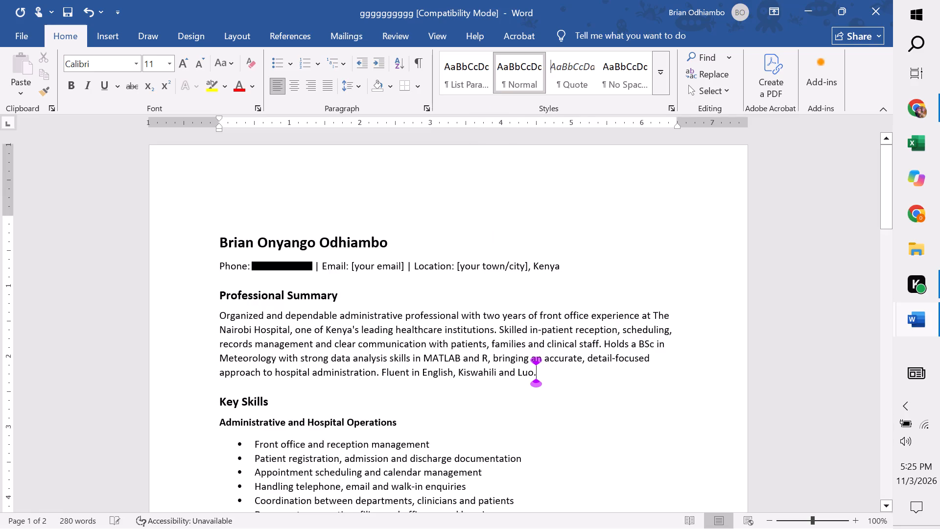
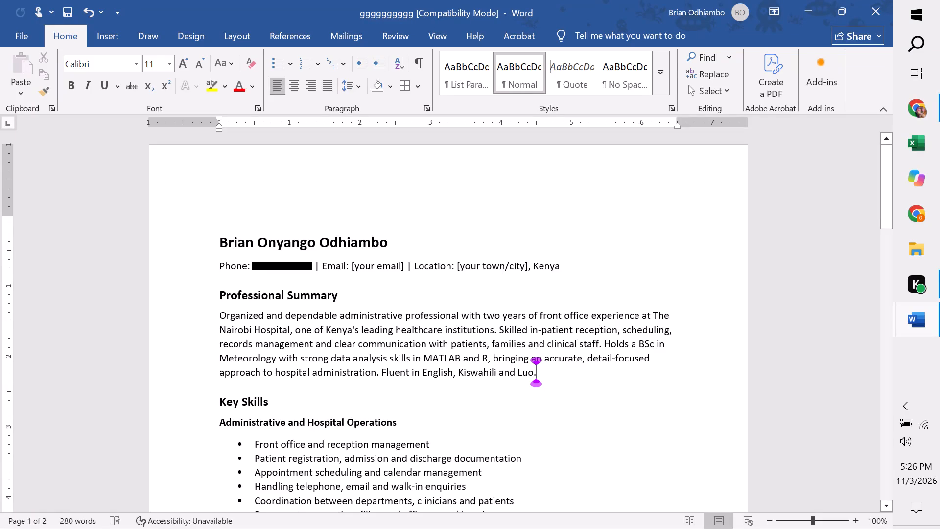
Delete the word "administrative" before "professional" in the first sentence of the Professional Summary.
drag(885, 210, 885, 223)
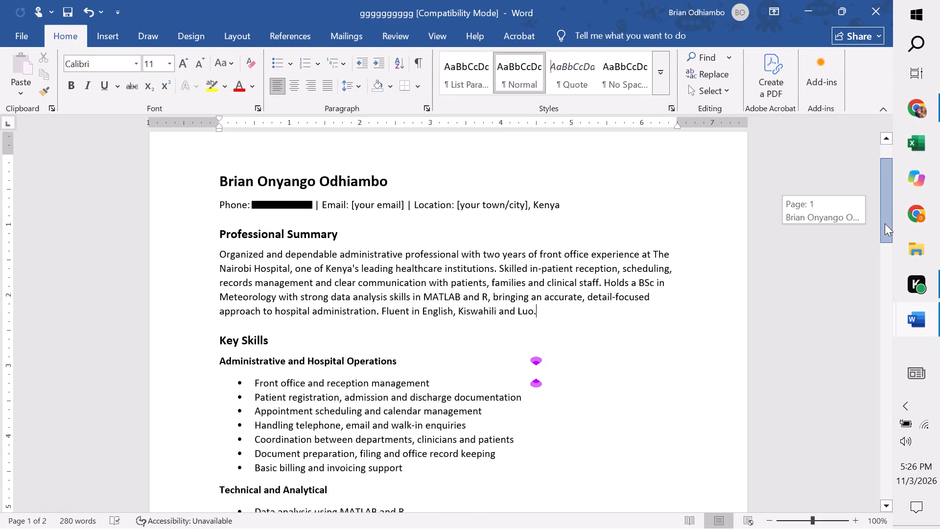
drag(885, 223, 885, 225)
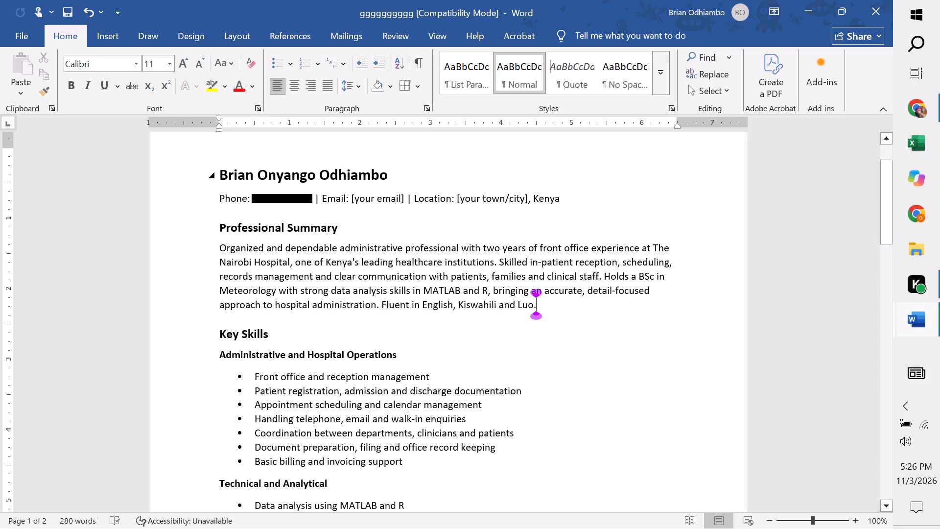
click(405, 245)
key(BackSpace)
key(BackSpace)
key(BackSpace)
key(BackSpace)
key(BackSpace)
key(BackSpace)
key(BackSpace)
key(BackSpace)
key(BackSpace)
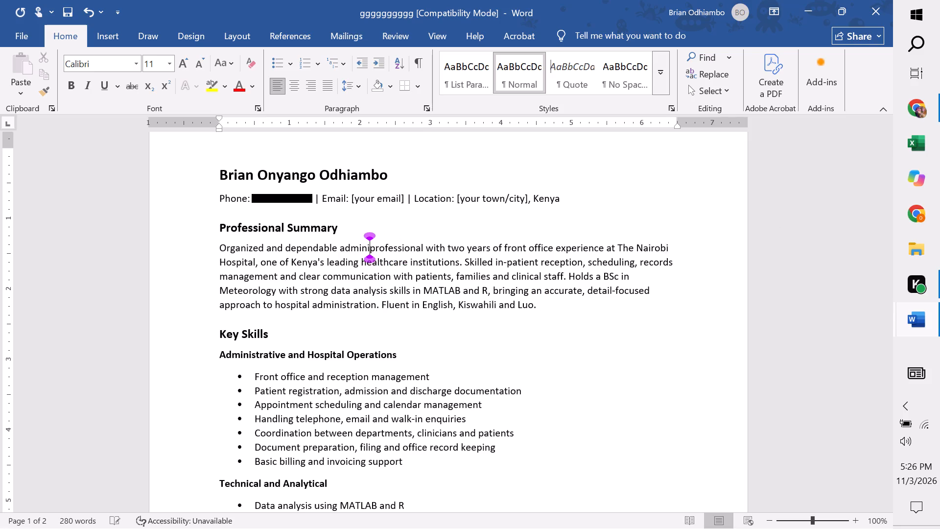
key(BackSpace)
key(BackSpace)
key(BackSpace)
key(BackSpace)
key(BackSpace)
key(BackSpace)
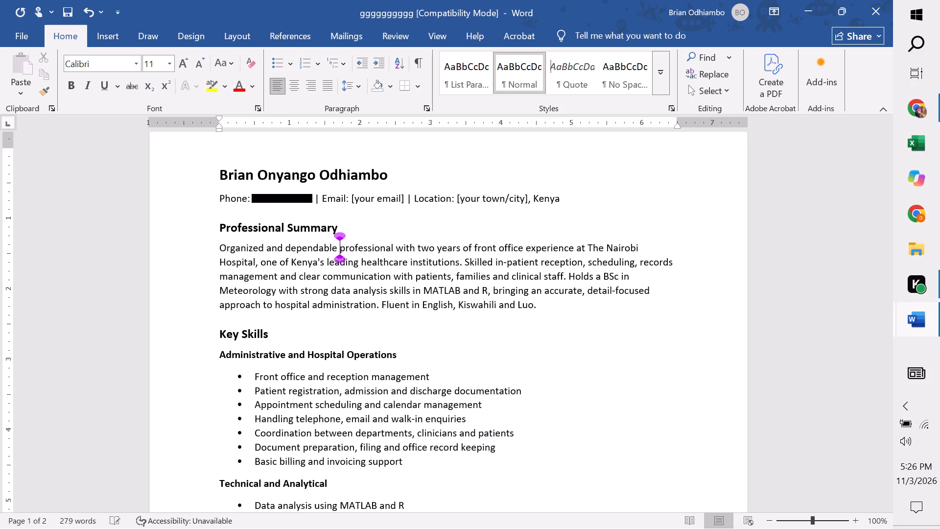
Replace "R" with "Microsoft Excel" after "MATLAB and" in the Professional Summary's data analysis skills.
click(505, 273)
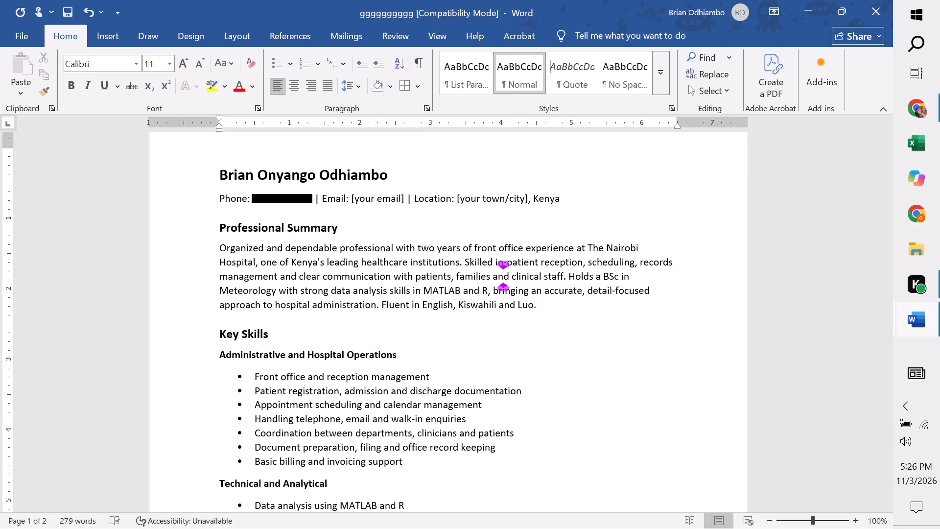
click(549, 310)
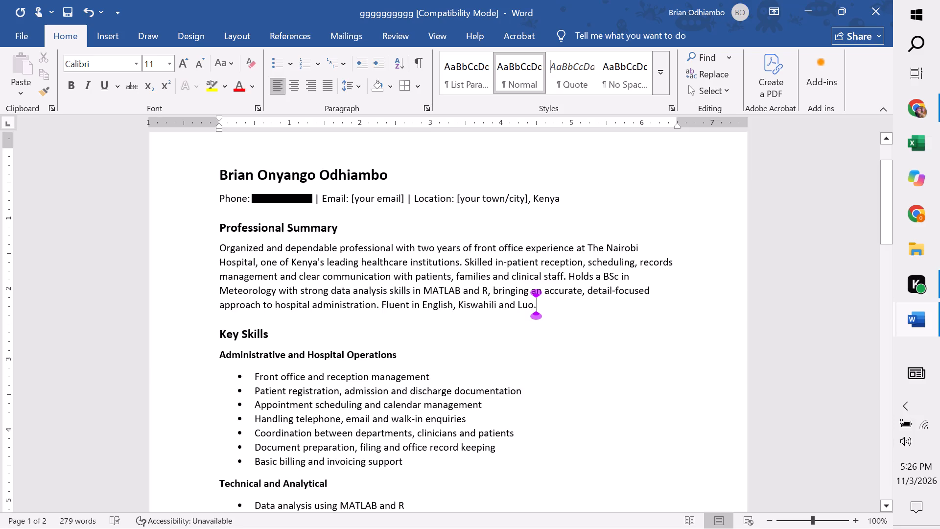
click(489, 291)
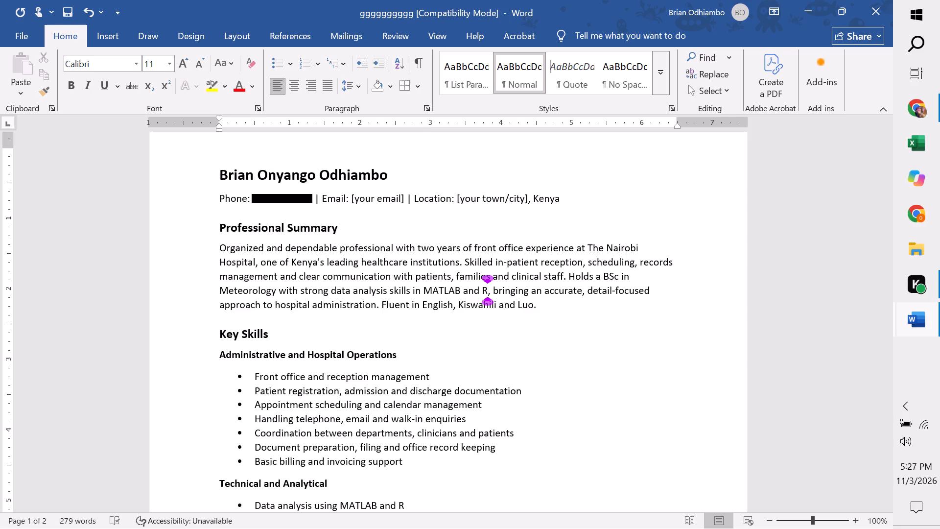
key(BackSpace)
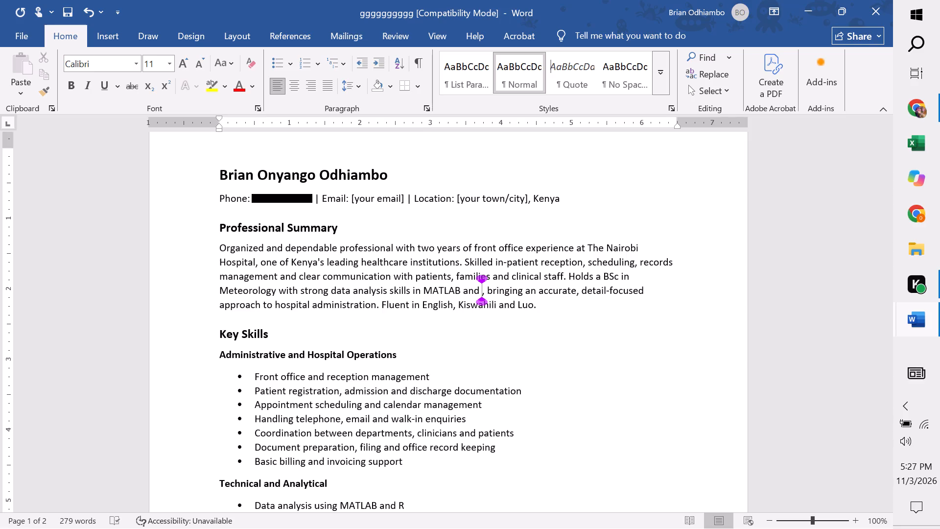
key(m)
key(Tab)
key(BackSpace)
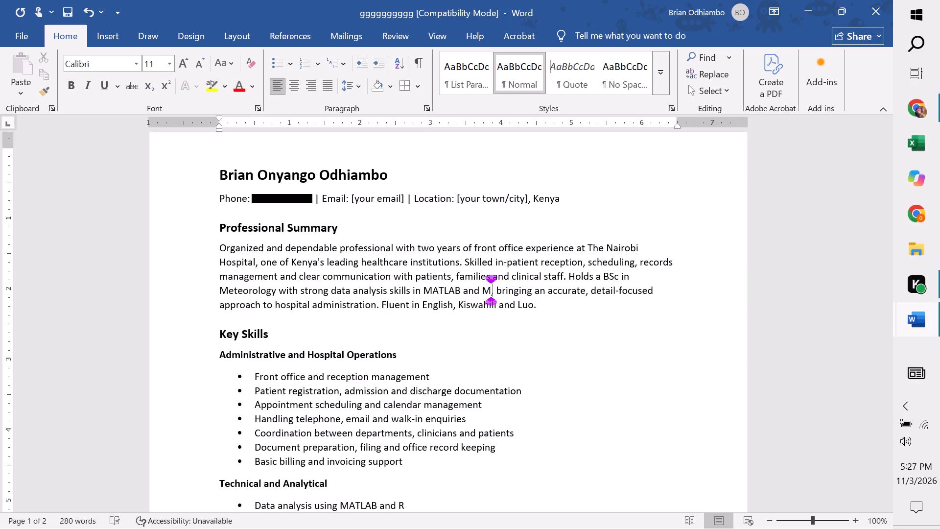
key(BackSpace)
text(icr)
text(oso)
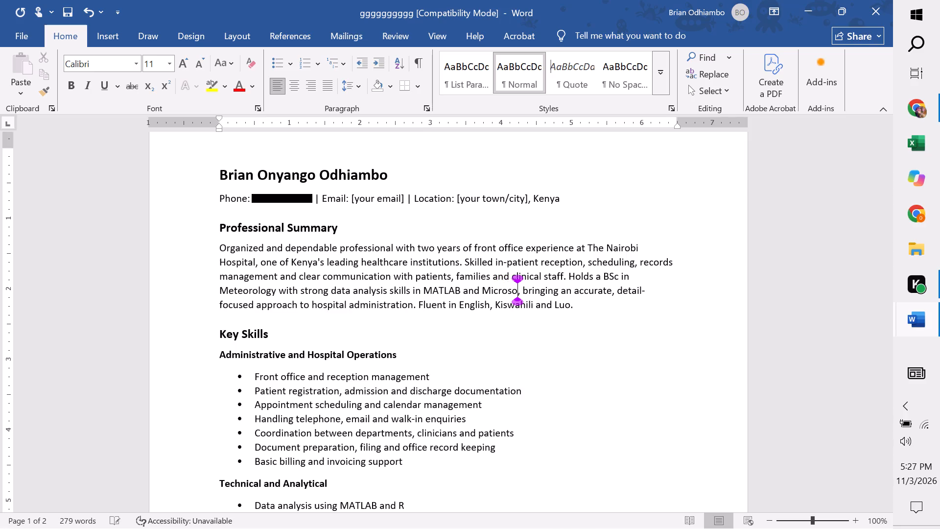
text(ft)
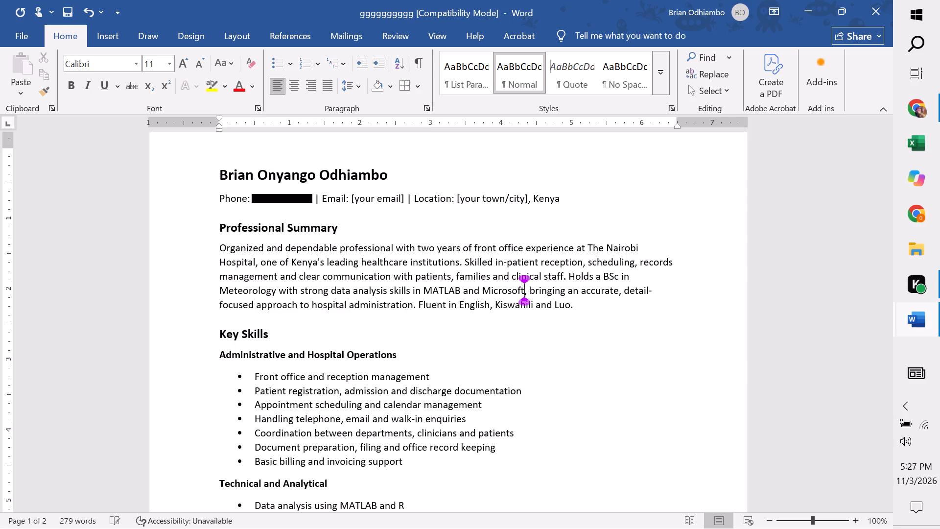
key(space)
key(e)
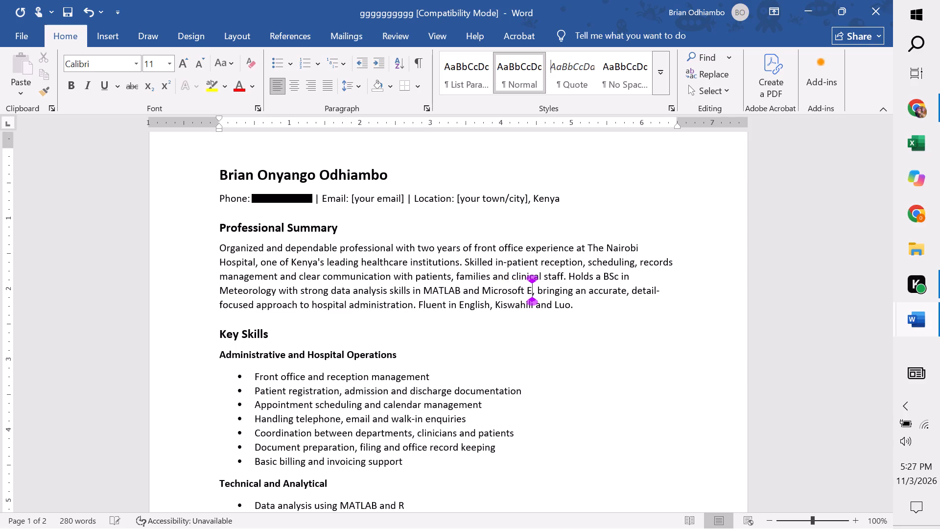
text(xcel)
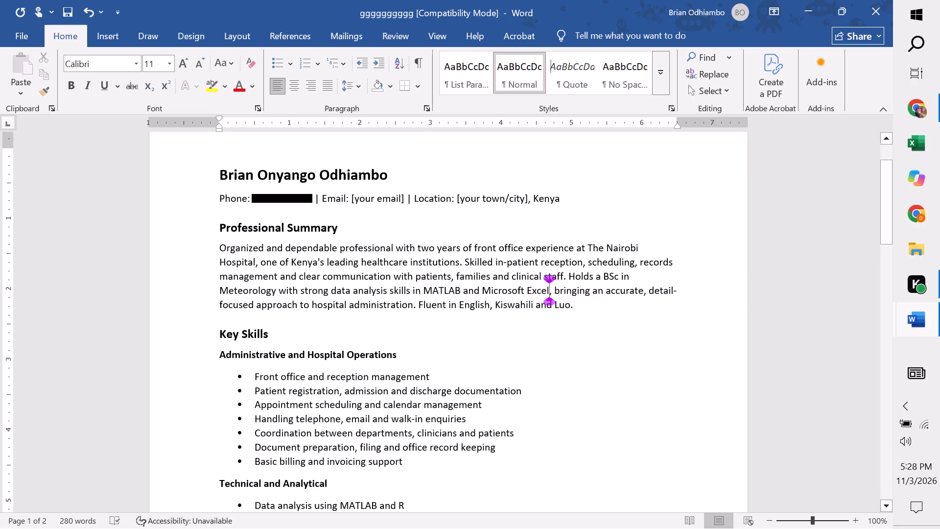
Insert "from the University of Nairobi" after "BSc in Meteorology" in the Professional Summary.
click(275, 293)
key(space)
text(fr)
text(om the)
key(space)
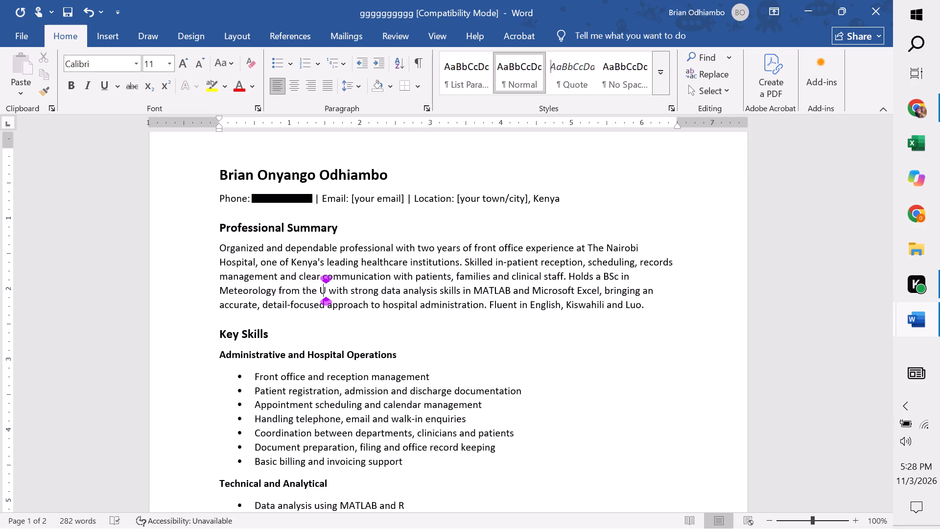
text(niversity)
key(space)
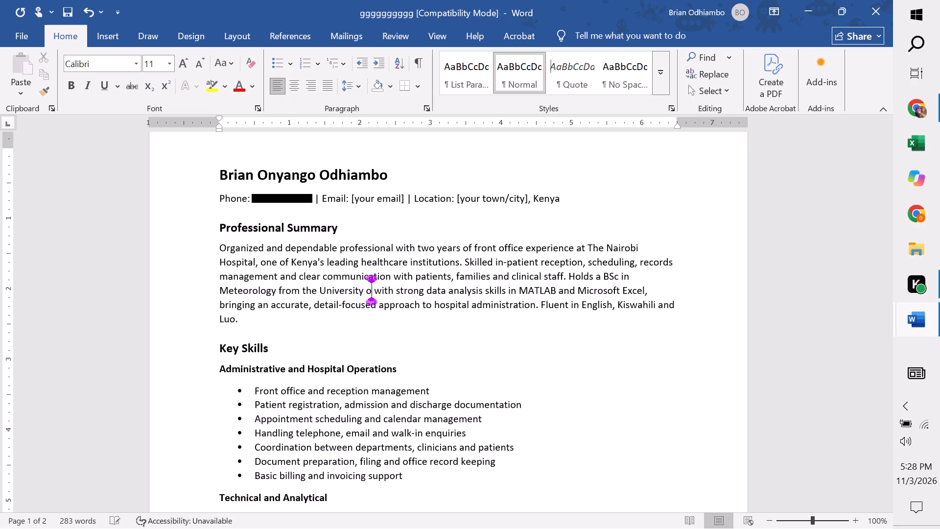
text(airobi)
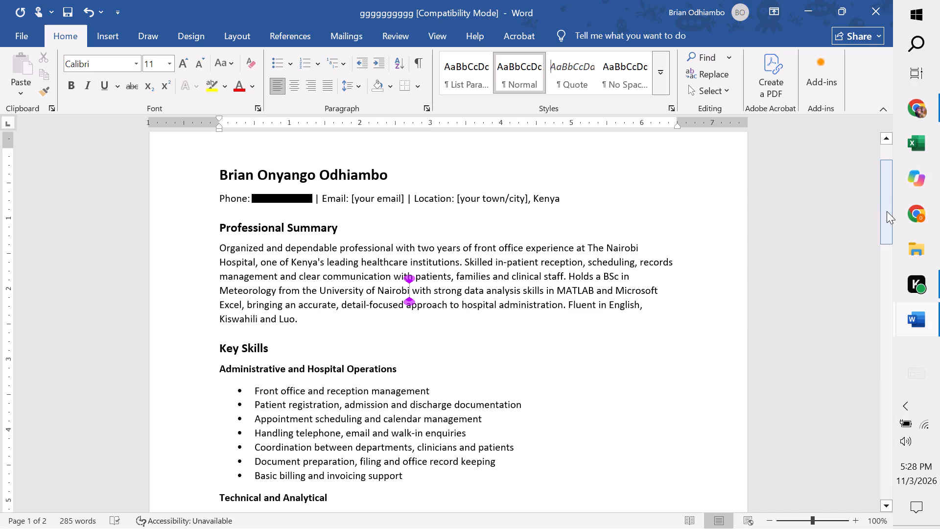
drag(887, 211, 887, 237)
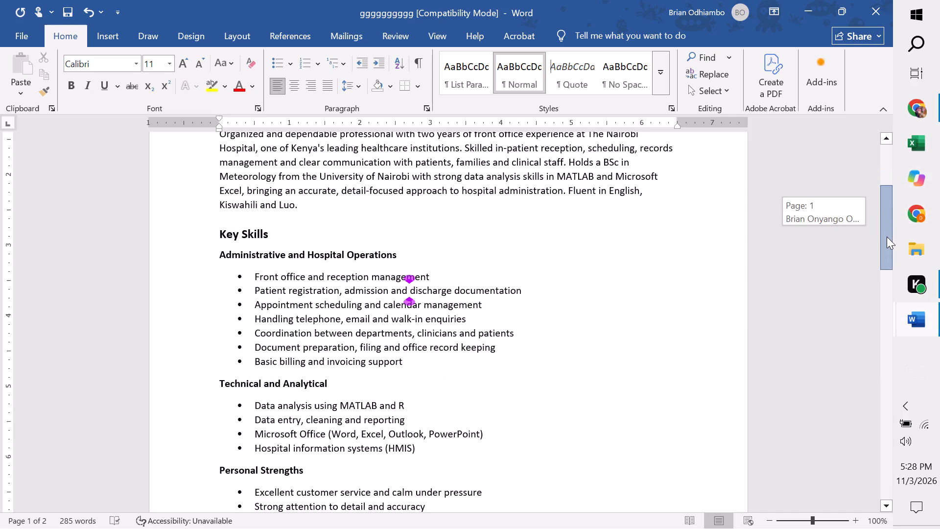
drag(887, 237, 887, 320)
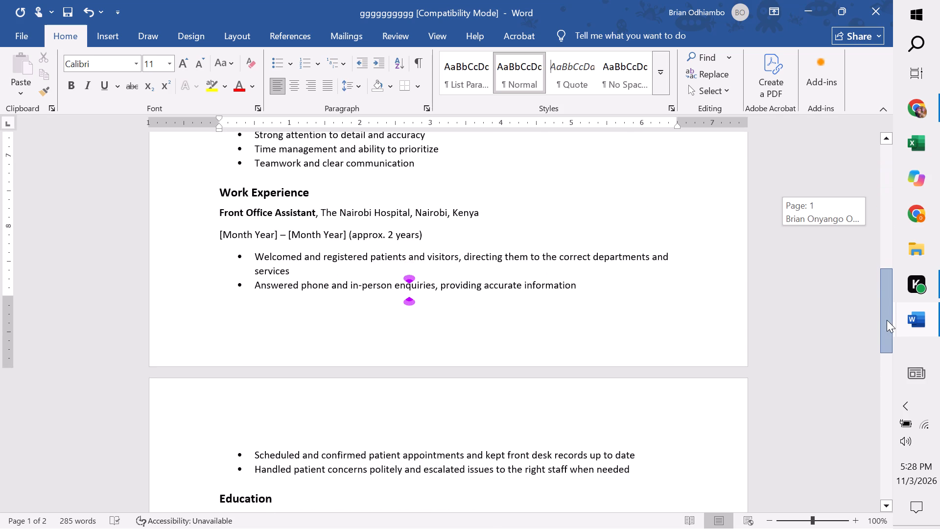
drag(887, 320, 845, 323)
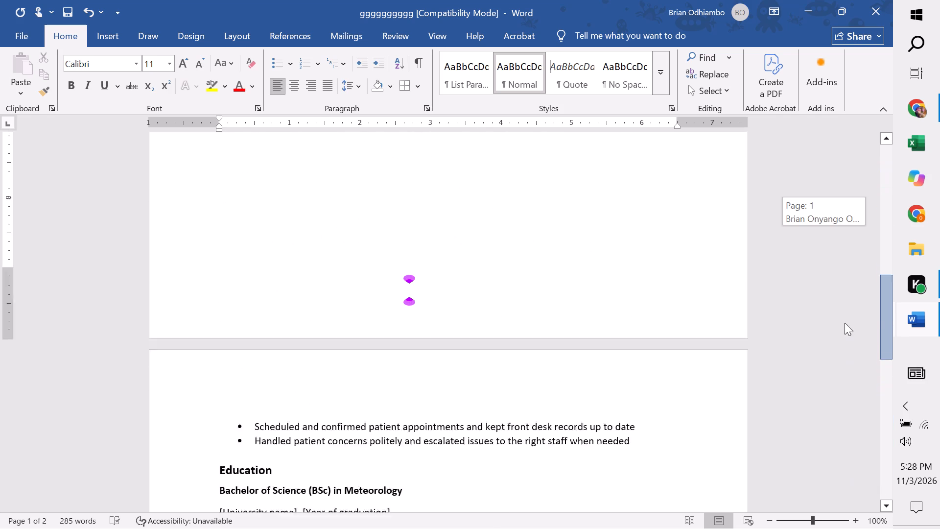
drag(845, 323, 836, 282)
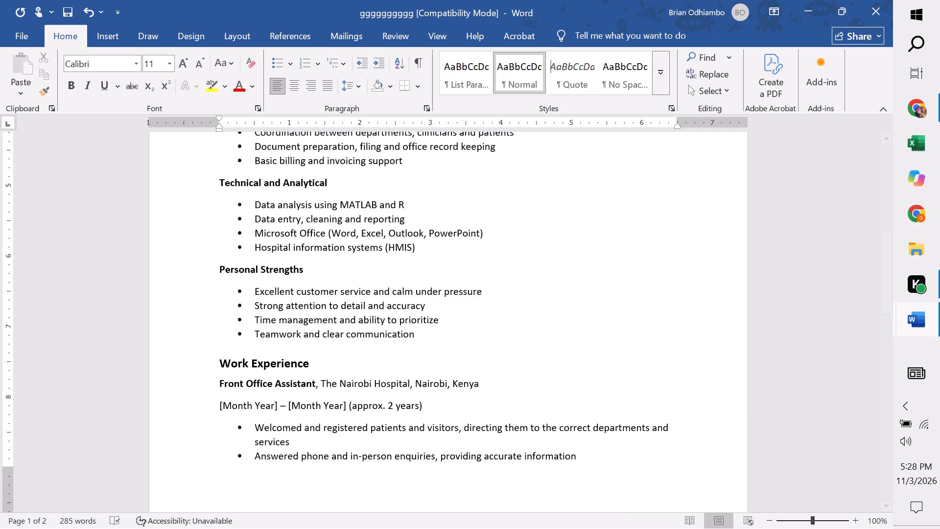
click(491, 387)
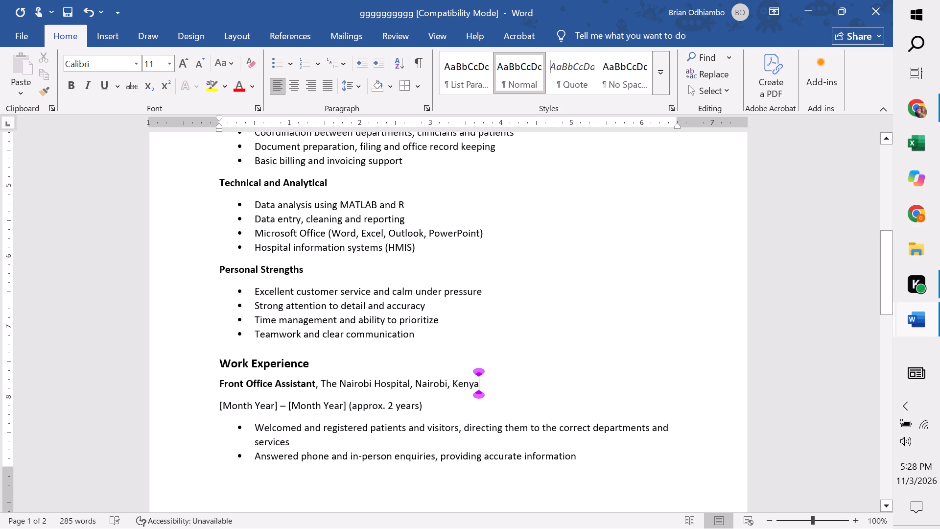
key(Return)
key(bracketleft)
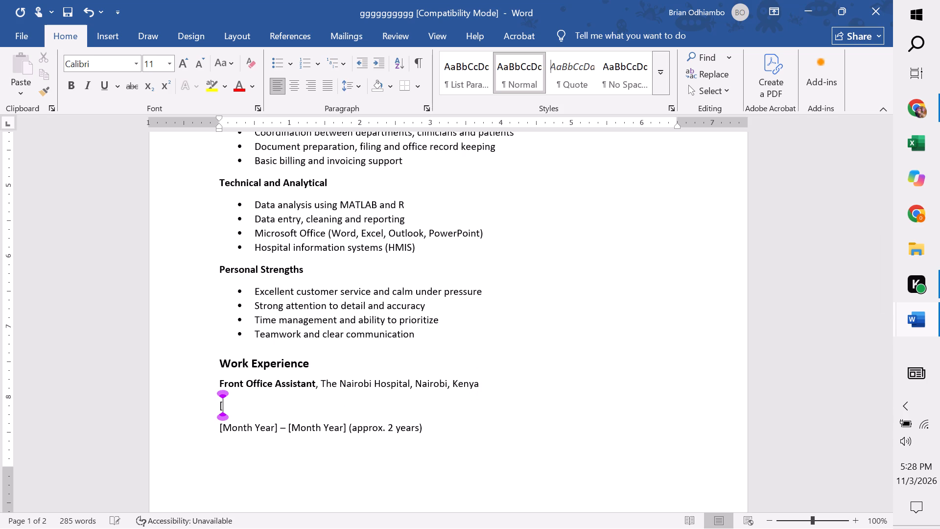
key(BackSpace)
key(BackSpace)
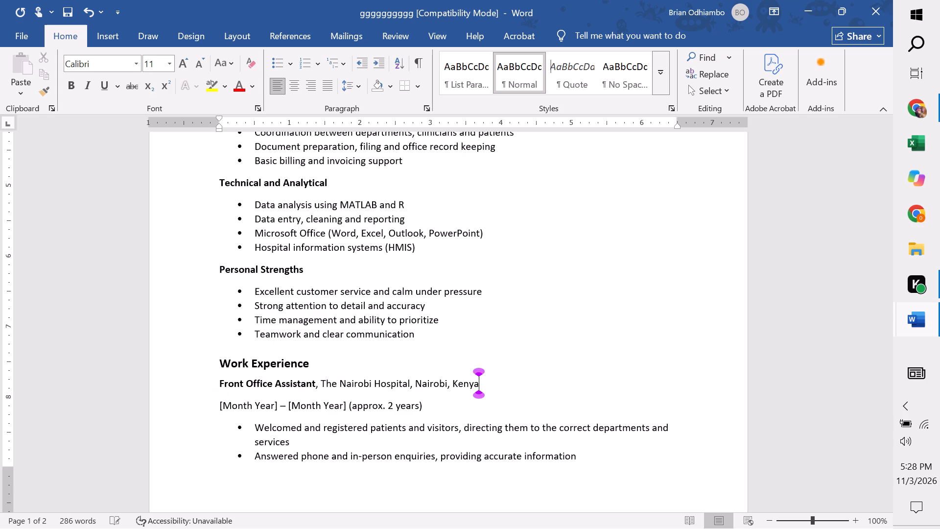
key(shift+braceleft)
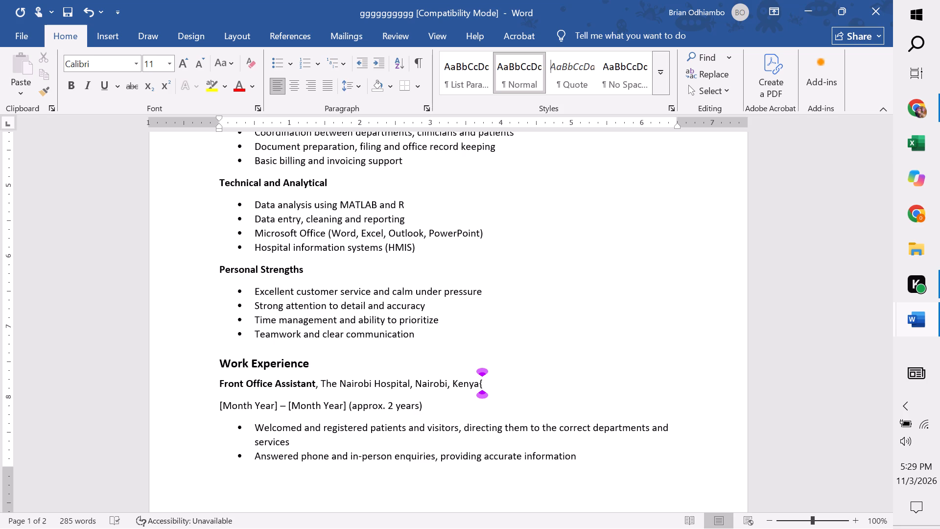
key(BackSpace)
Add "[Worked under Kamtix Limited as an outsourced personnel]" after "Nairobi, Kenya" on the Front Office Assistant line under Work Experience.
key(space)
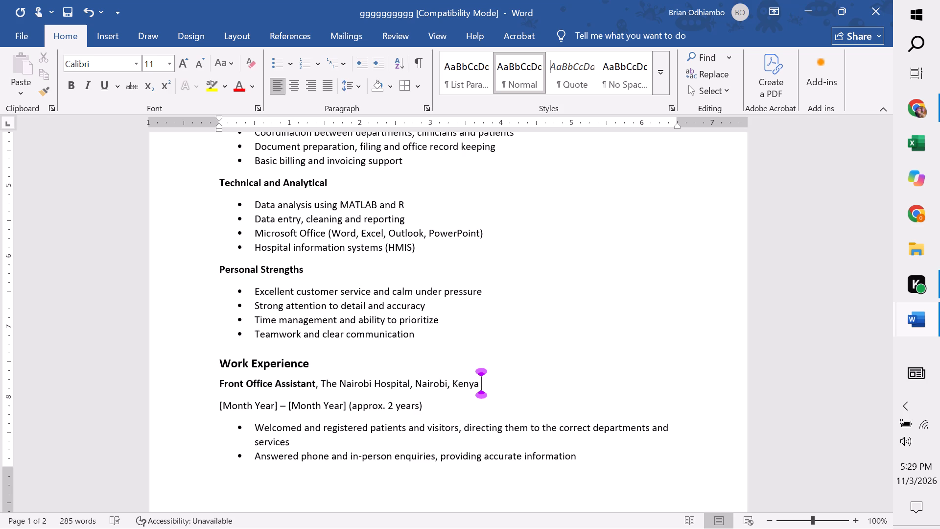
key(bracketleft)
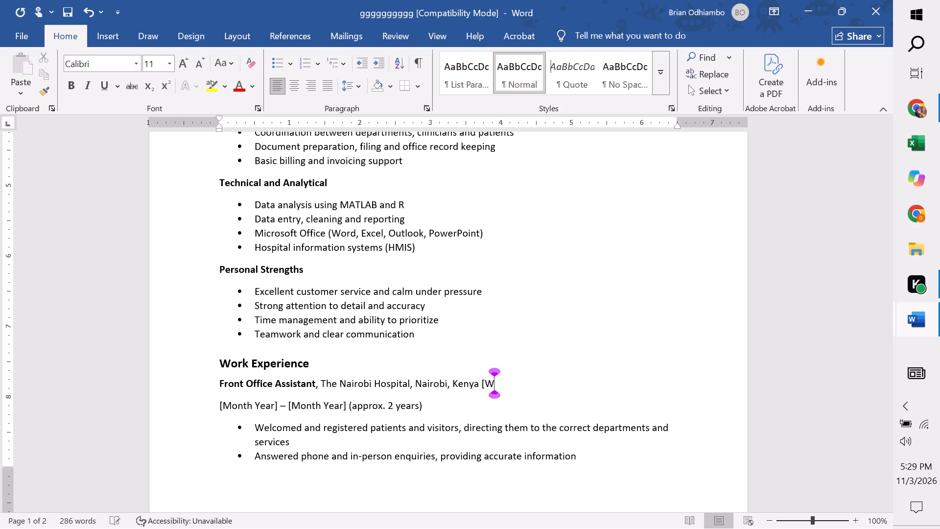
text(orked)
key(space)
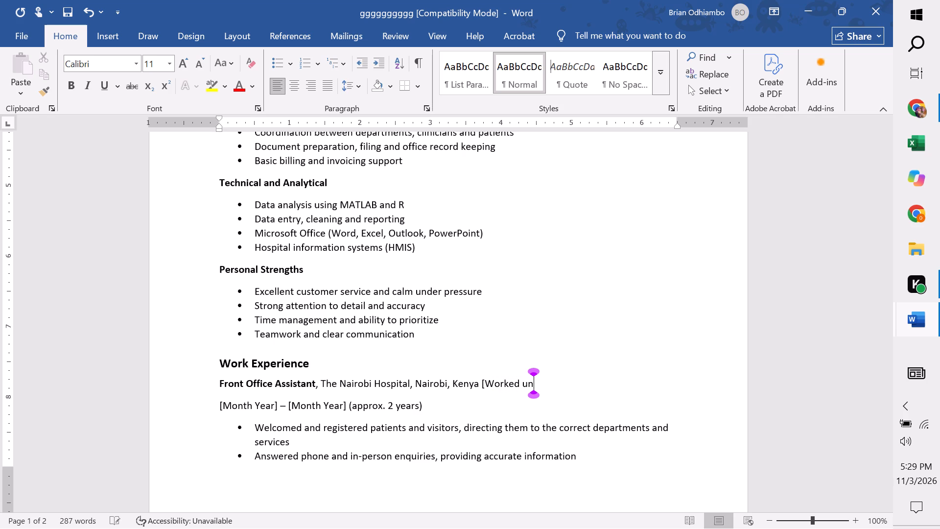
text(amti)
text(x)
key(space)
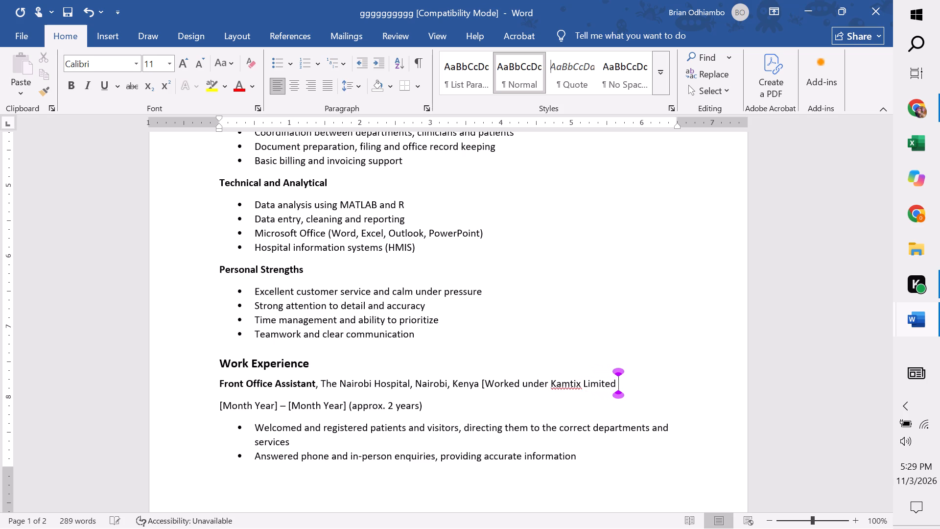
text(as a)
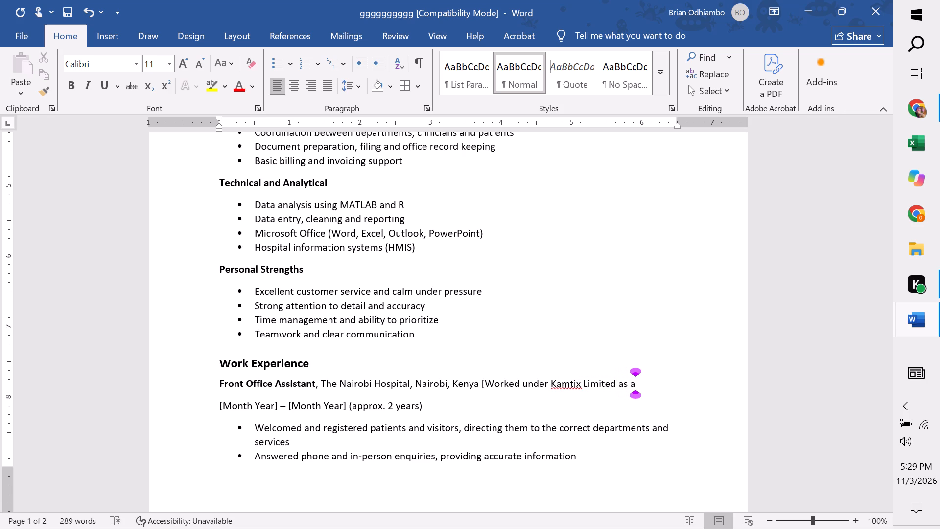
text(n outsourced)
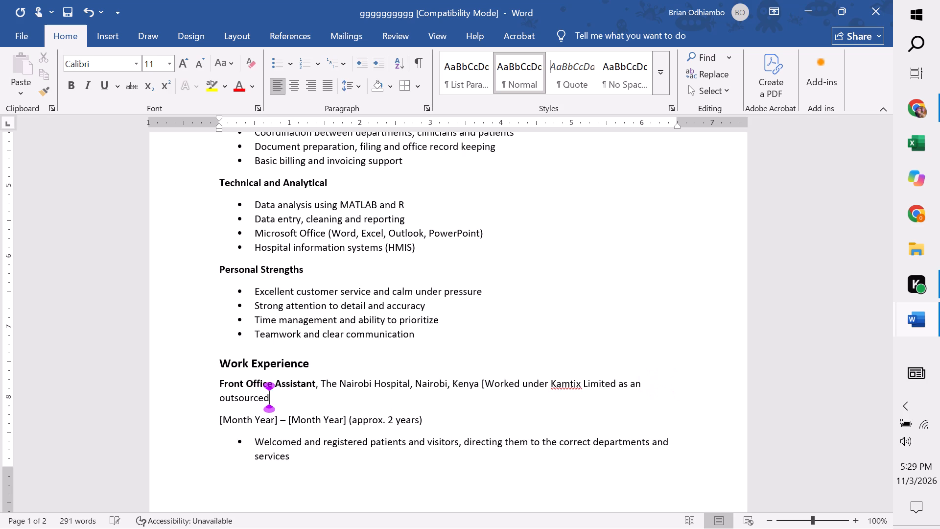
key(space)
text(personnel)
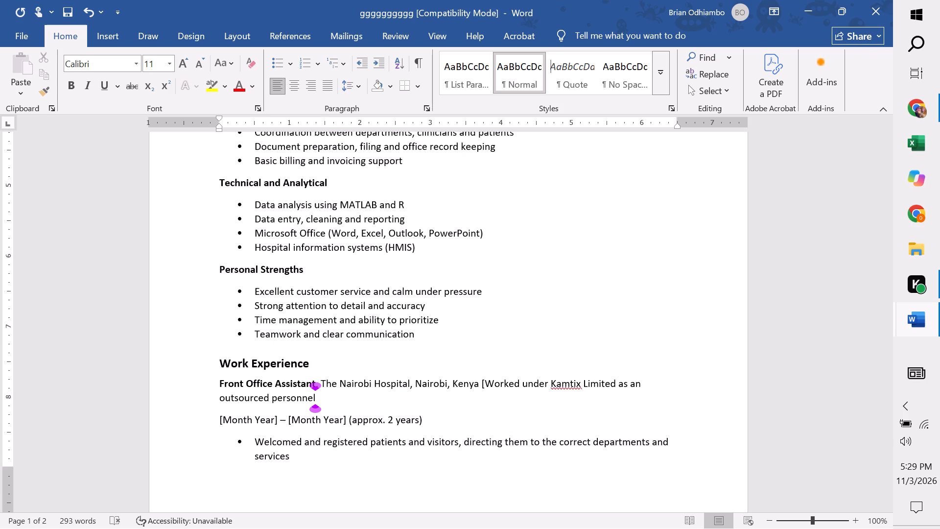
key(bracketright)
Ignore all spelling flags for "Kamtix" on the Front Office Assistant line under Work Experience.
right_click(574, 379)
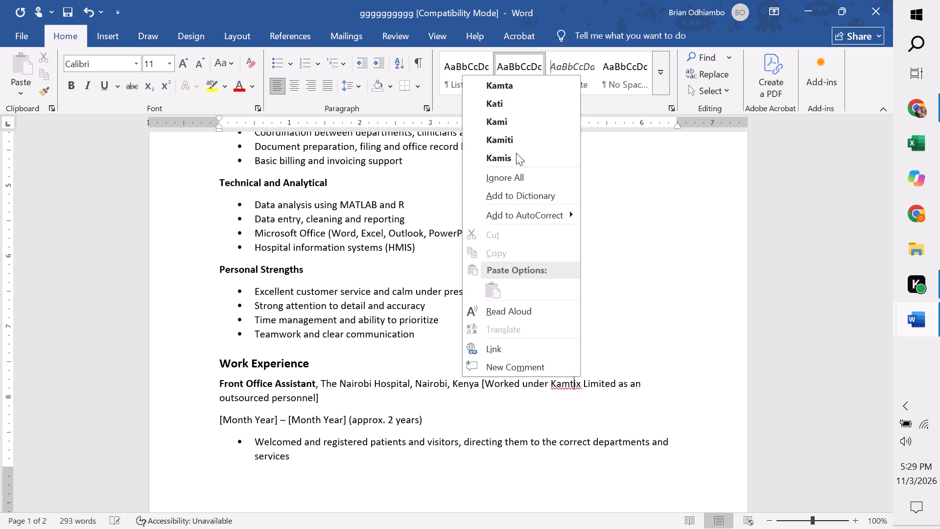
click(576, 387)
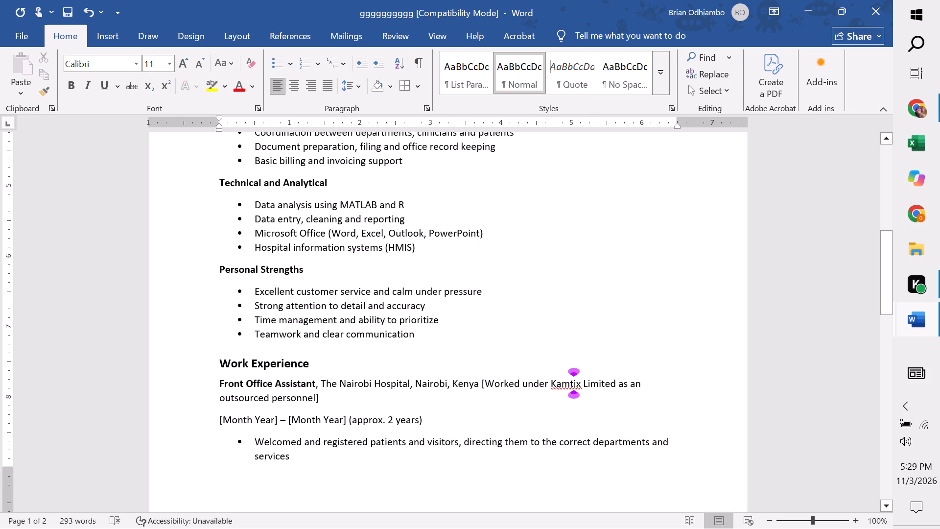
right_click(576, 387)
click(512, 179)
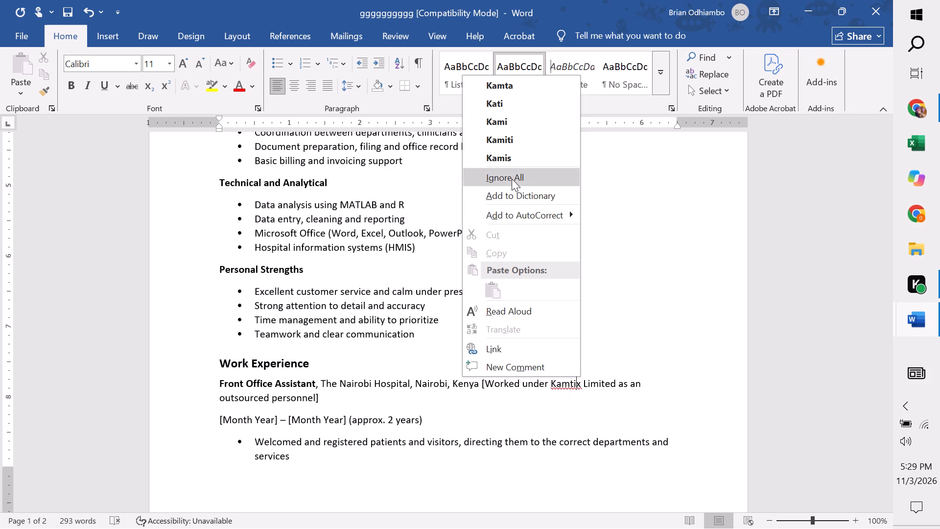
click(544, 460)
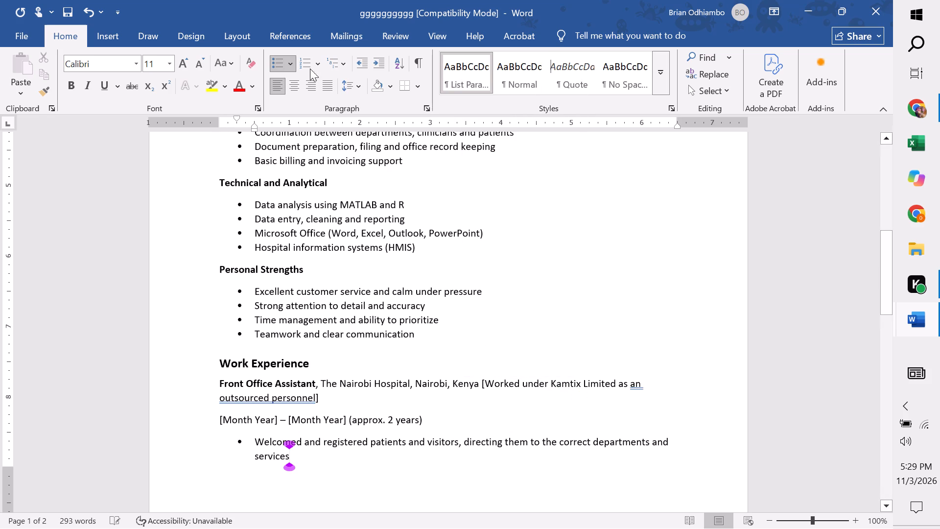
Accept the grammar suggestion "outsourced personnel" for the flagged phrase on the Front Office Assistant line.
click(269, 394)
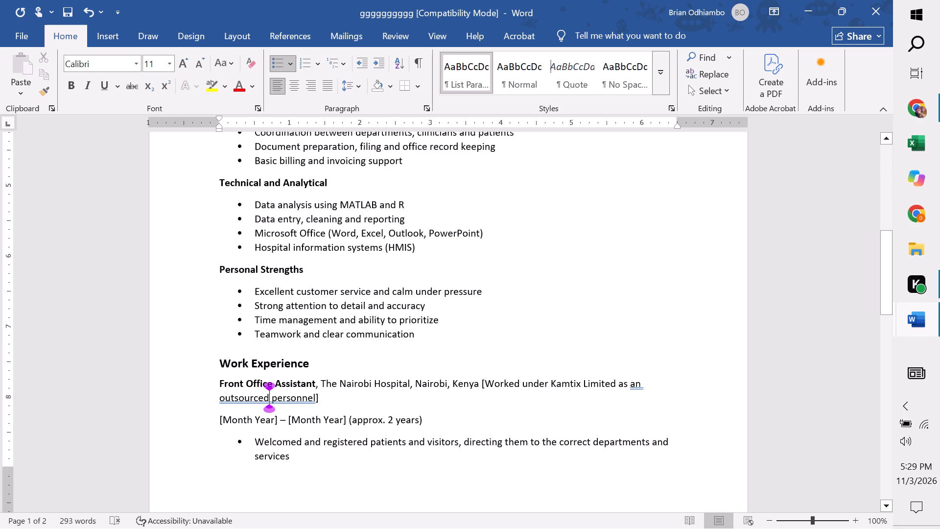
right_click(269, 394)
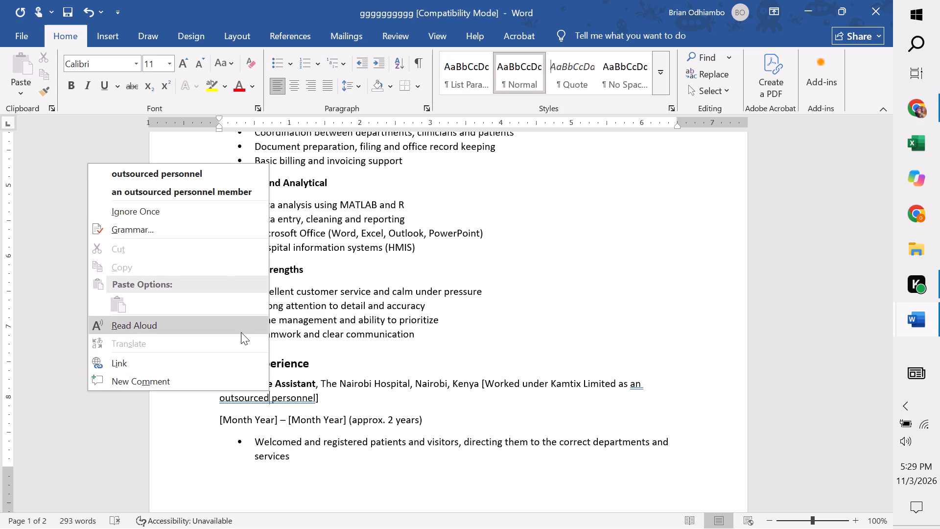
click(168, 166)
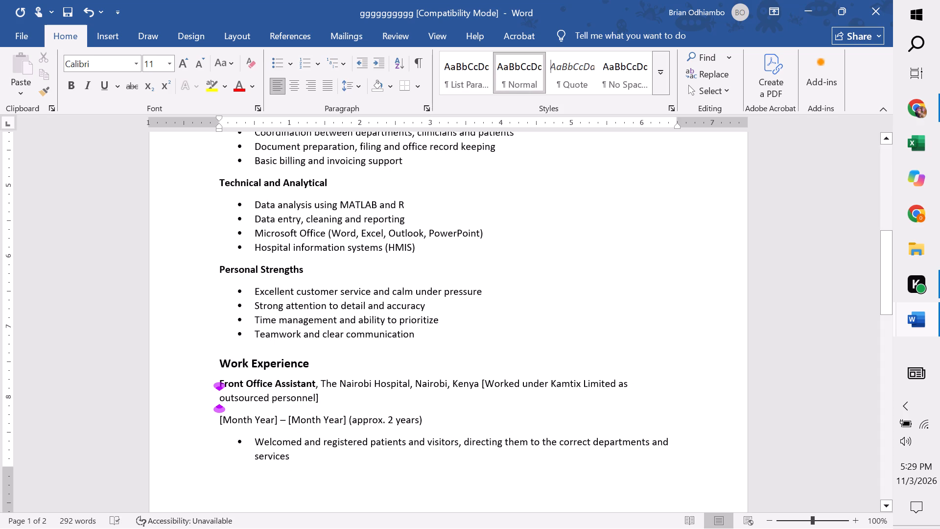
Replace the start date placeholder under Front Office Assistant with "February, 2025" inside its brackets.
click(576, 423)
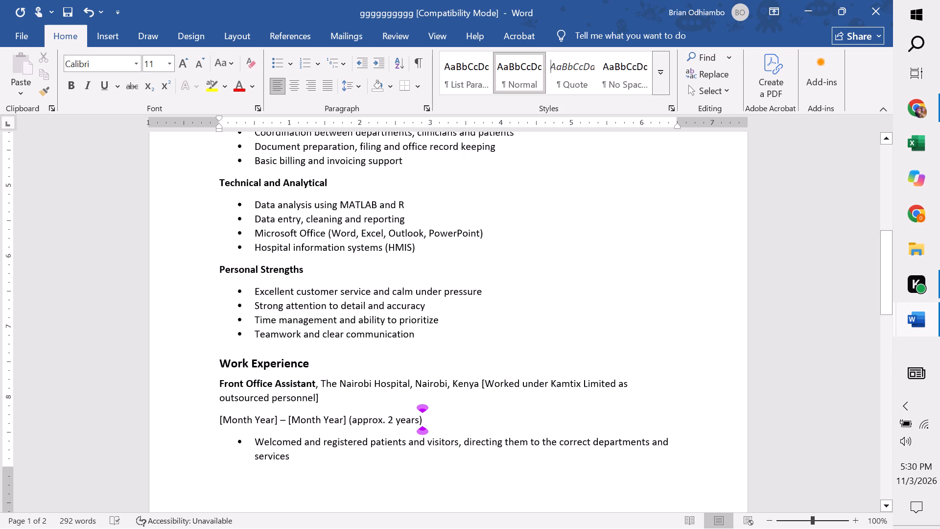
click(252, 419)
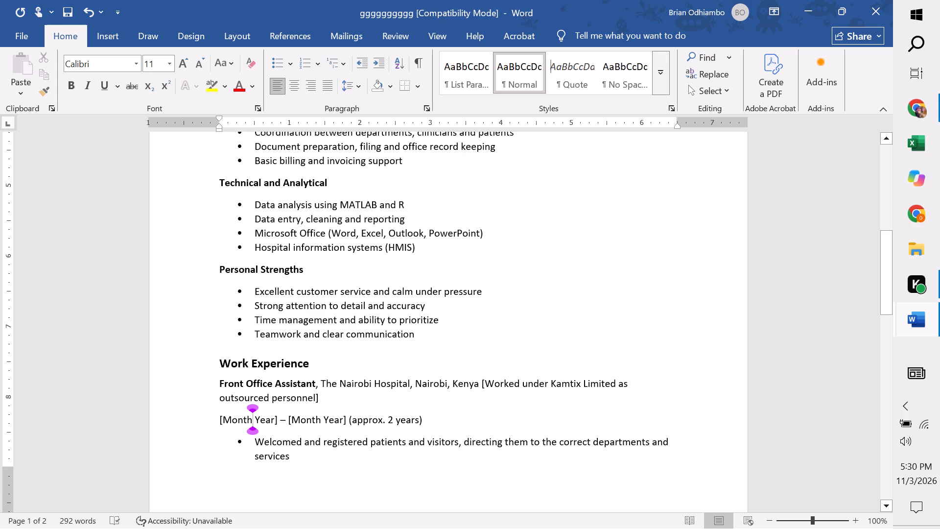
key(BackSpace)
key(BackSpace)
key(BackSpace)
key(BackSpace)
key(BackSpace)
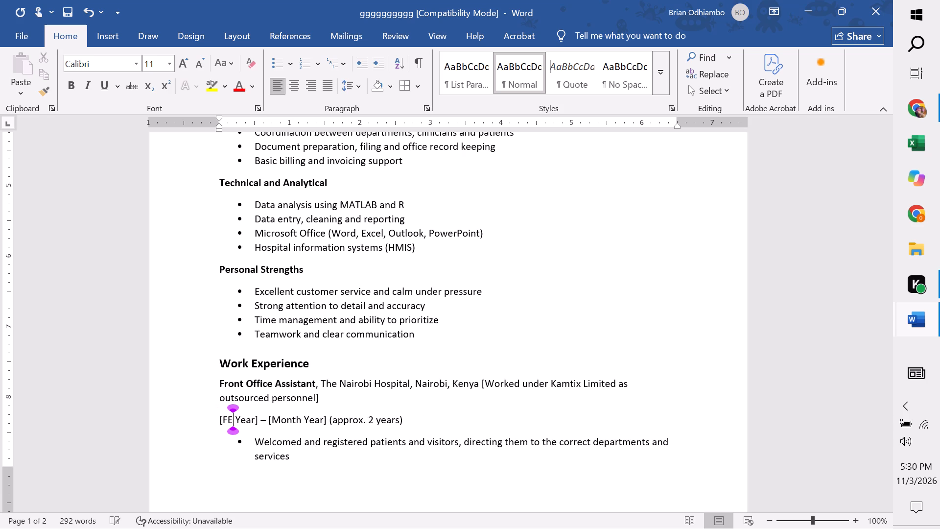
key(BackSpace)
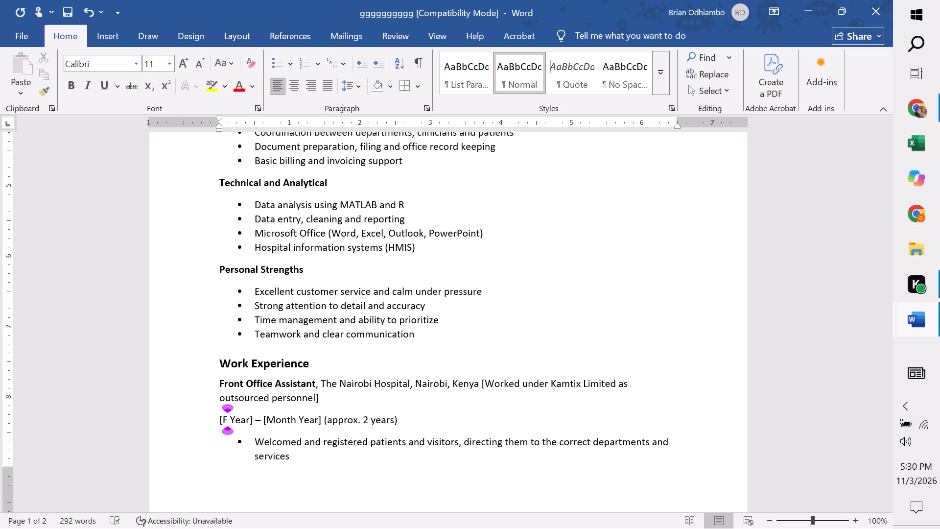
text(ebruar)
key(y)
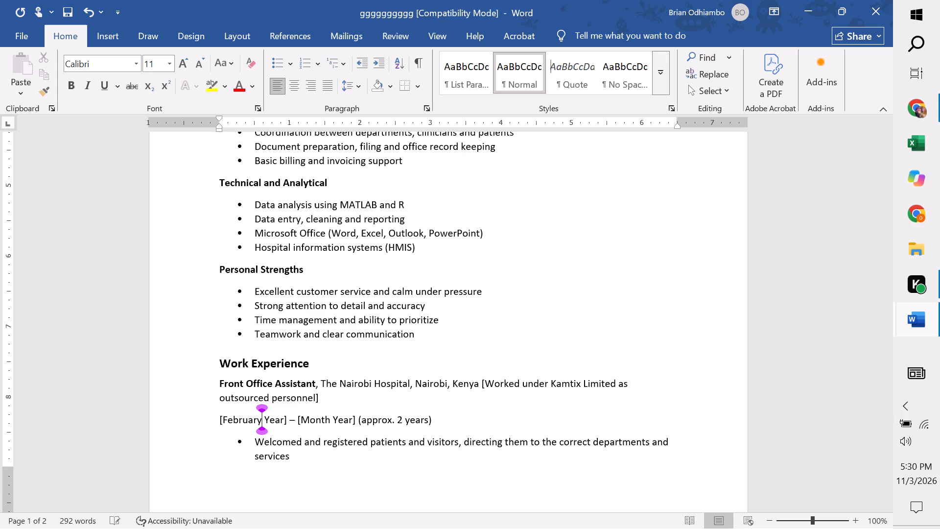
key(comma)
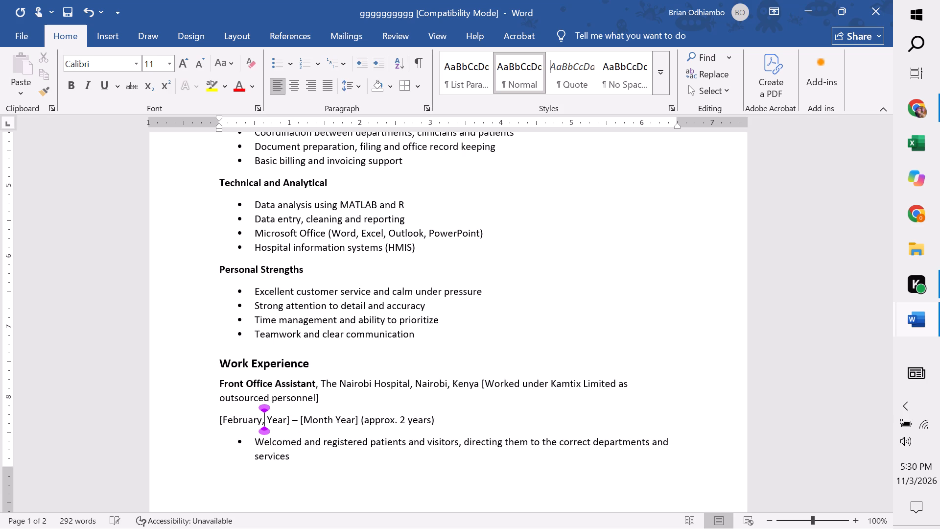
click(287, 414)
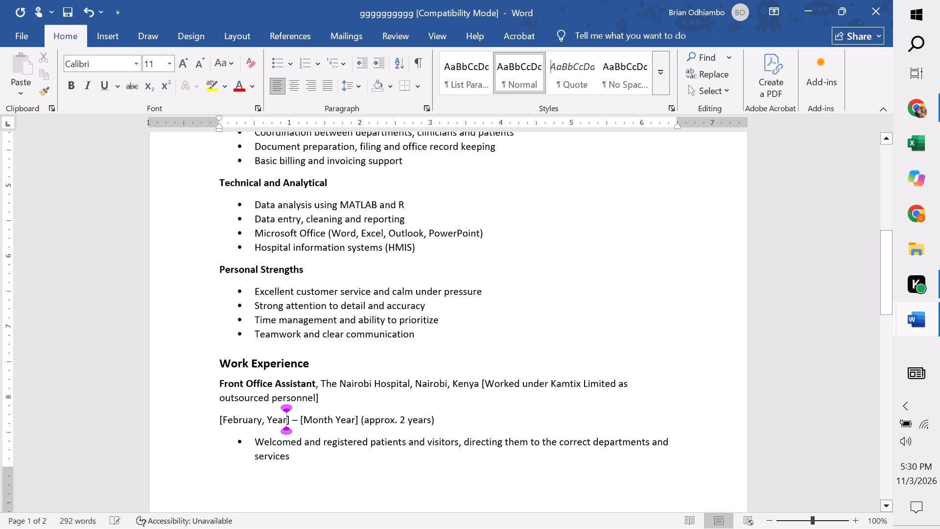
key(BackSpace)
key(BackSpace)
key(BackSpace)
key(BackSpace)
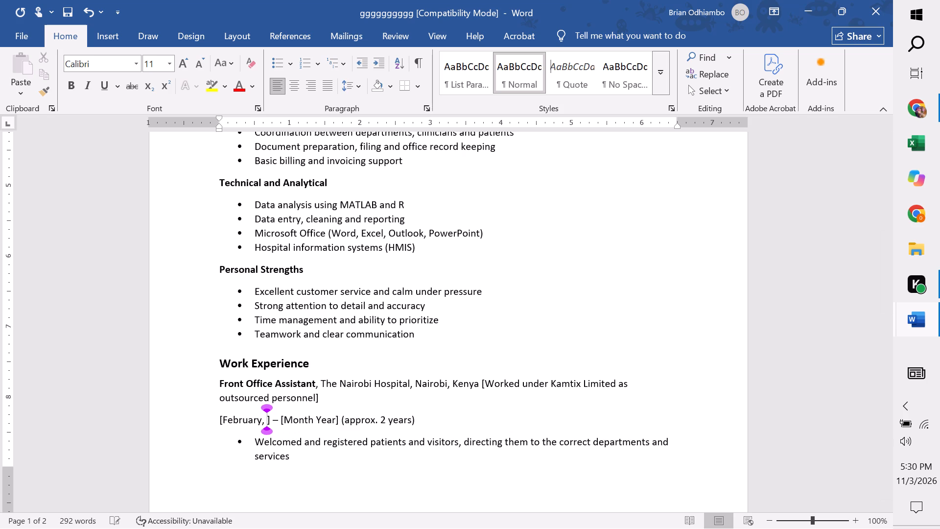
text(2025)
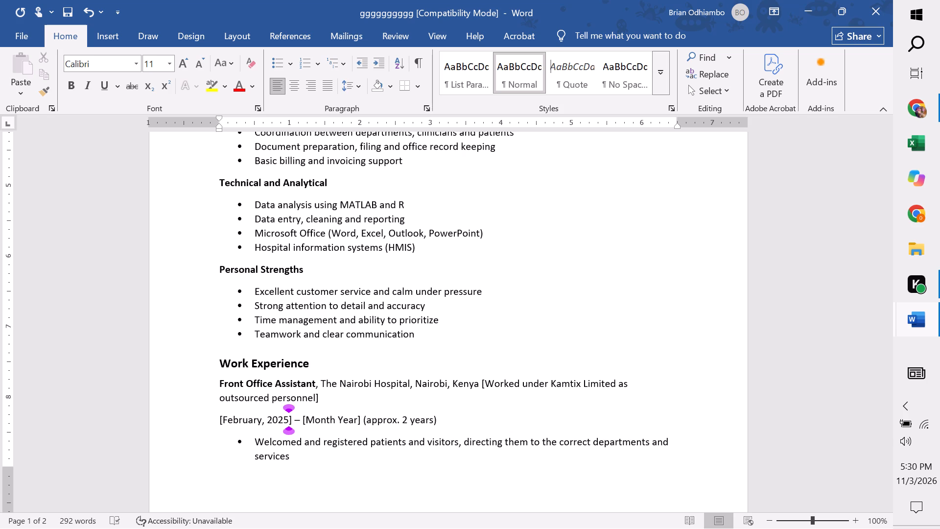
Replace the end date placeholder under Front Office Assistant with "October, 2026" inside its brackets.
click(334, 414)
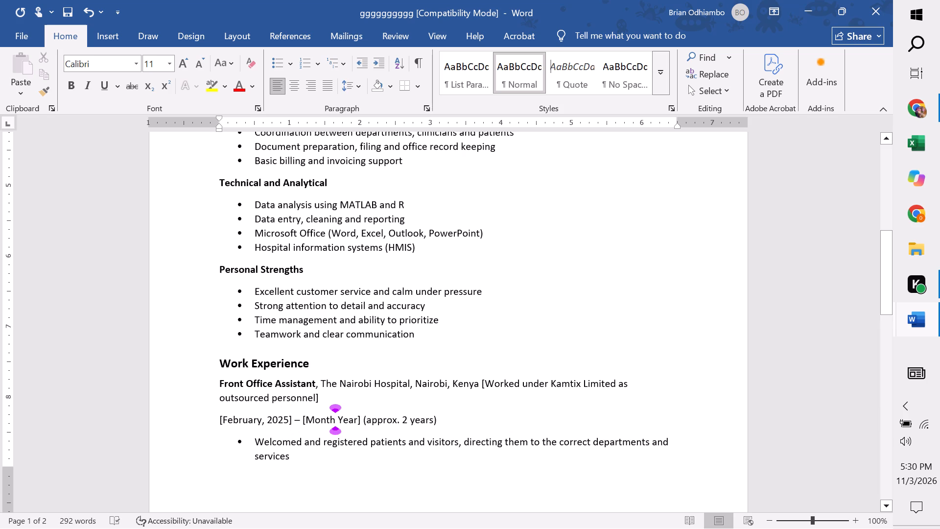
key(BackSpace)
key(BackSpace)
key(BackSpace)
key(BackSpace)
key(BackSpace)
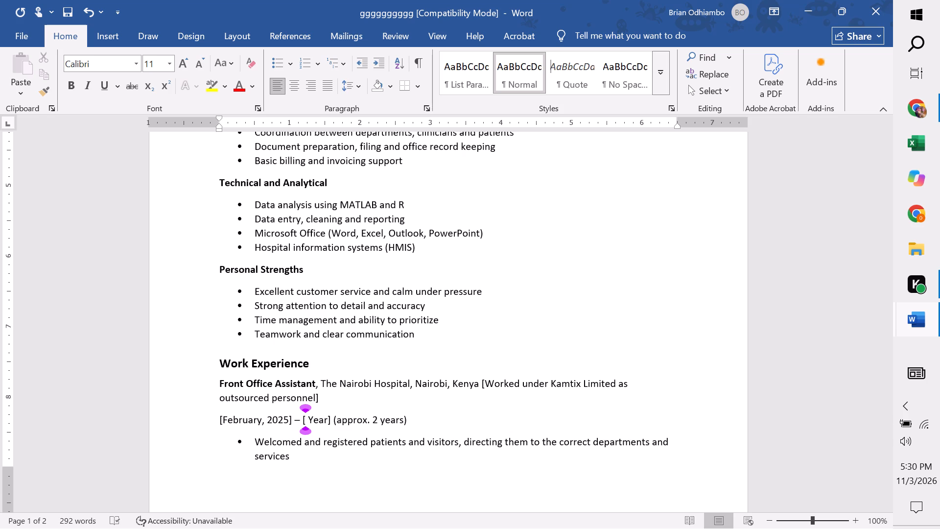
text(ctober)
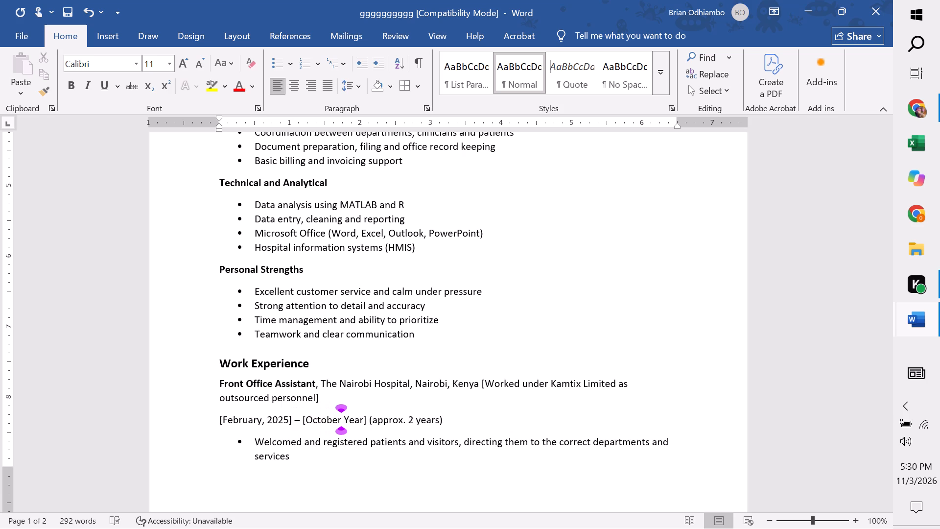
key(comma)
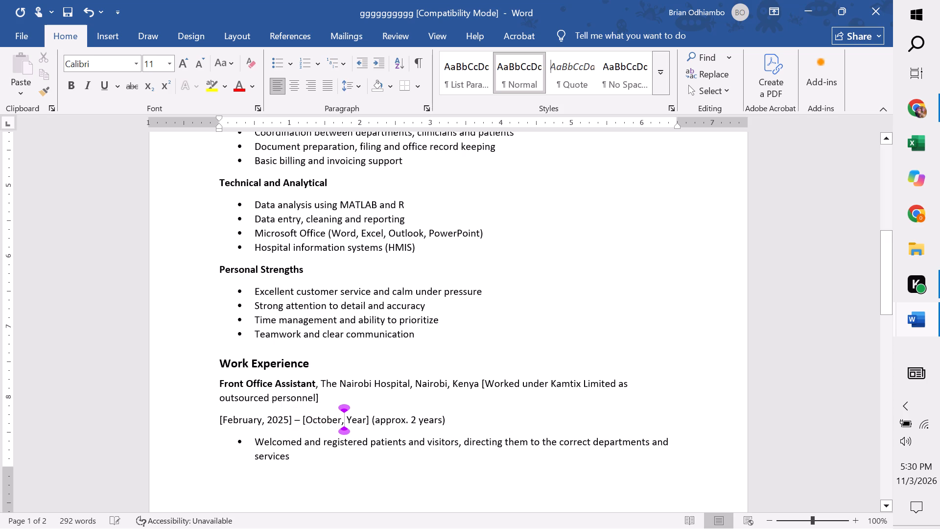
click(366, 414)
key(BackSpace)
key(BackSpace)
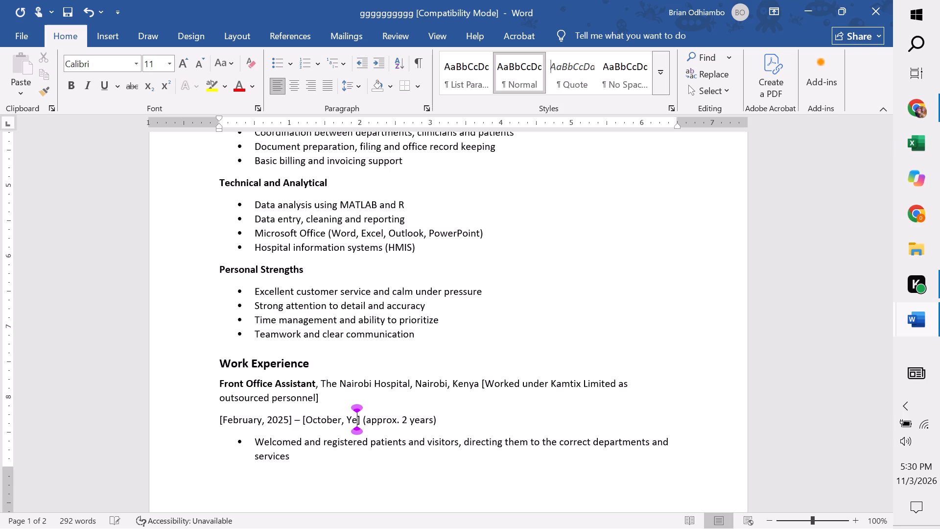
key(BackSpace)
key(BackSpace)
text(2026)
click(483, 448)
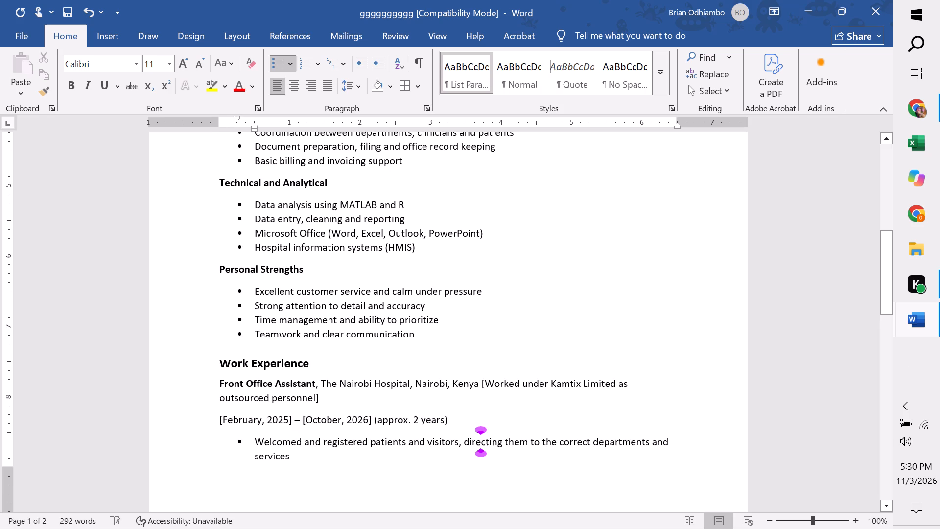
Delete "(approx. 2 years)" from the end of the Front Office Assistant date line.
click(443, 418)
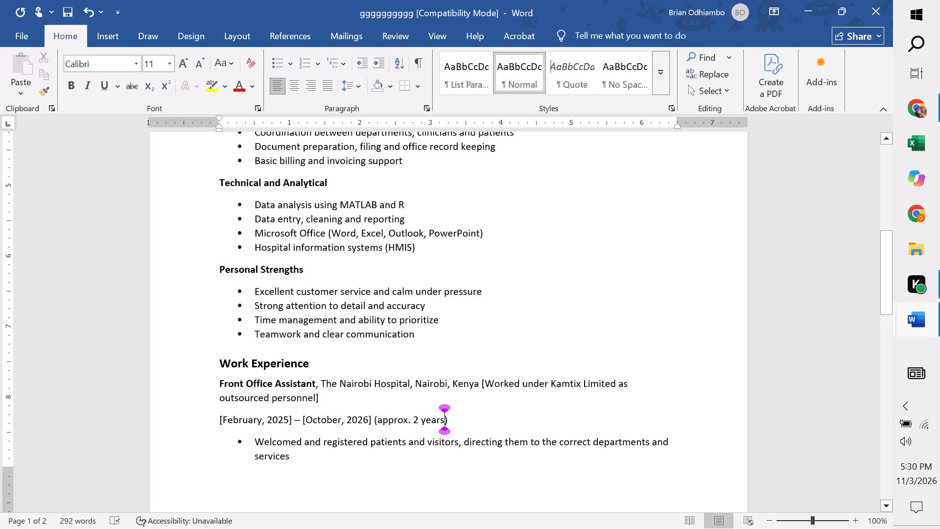
click(476, 429)
key(BackSpace)
key(BackSpace)
key(BackSpace)
key(BackSpace)
key(BackSpace)
key(BackSpace)
key(BackSpace)
key(BackSpace)
key(BackSpace)
key(BackSpace)
key(BackSpace)
key(BackSpace)
key(BackSpace)
key(BackSpace)
key(BackSpace)
key(BackSpace)
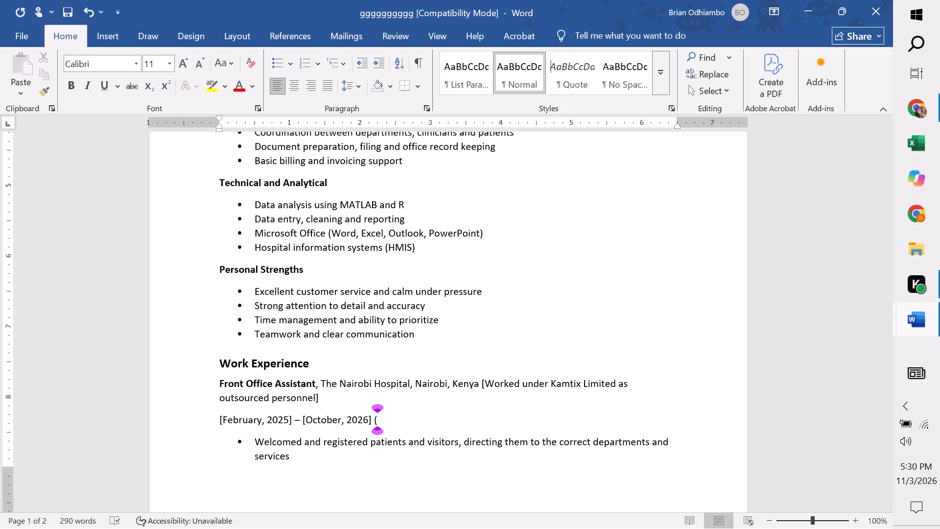
key(BackSpace)
key(BackSpace)
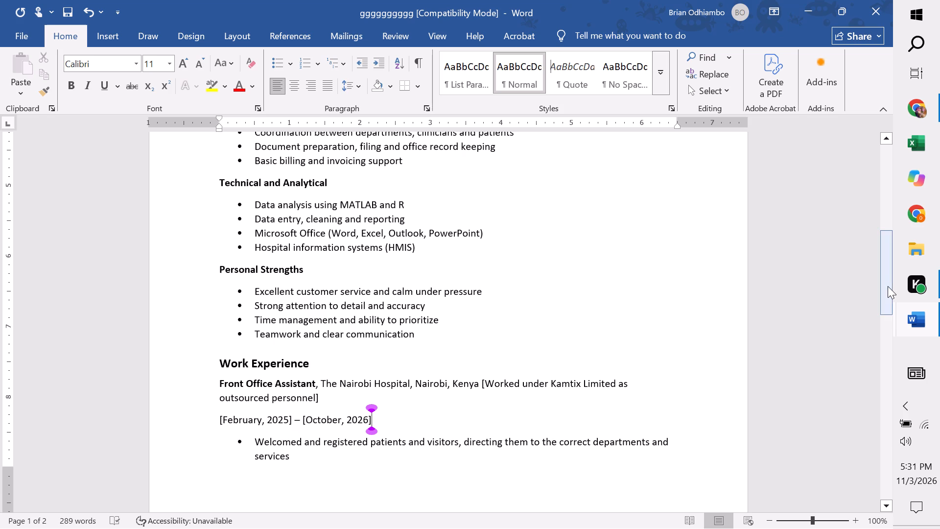
Replace the "[University name]" placeholder under Education, brackets included, with "University Of Nairobi".
drag(888, 286, 899, 352)
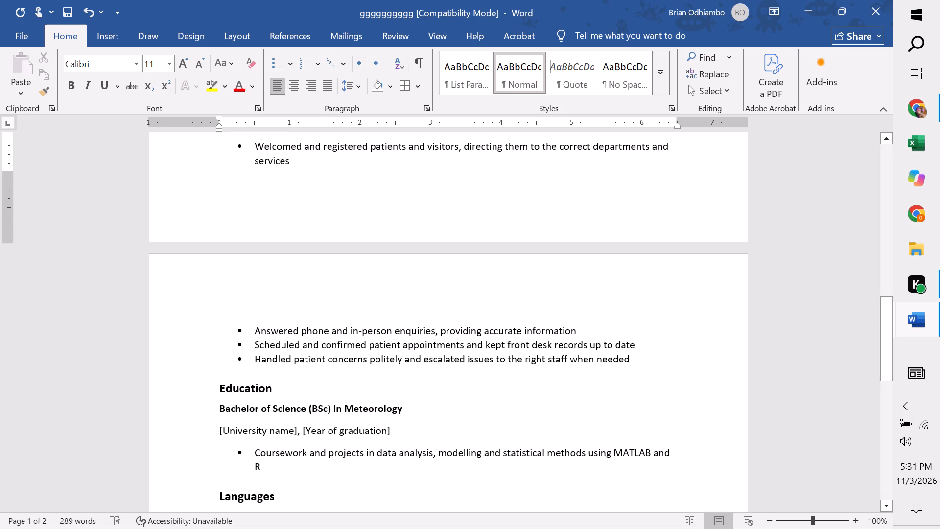
click(296, 430)
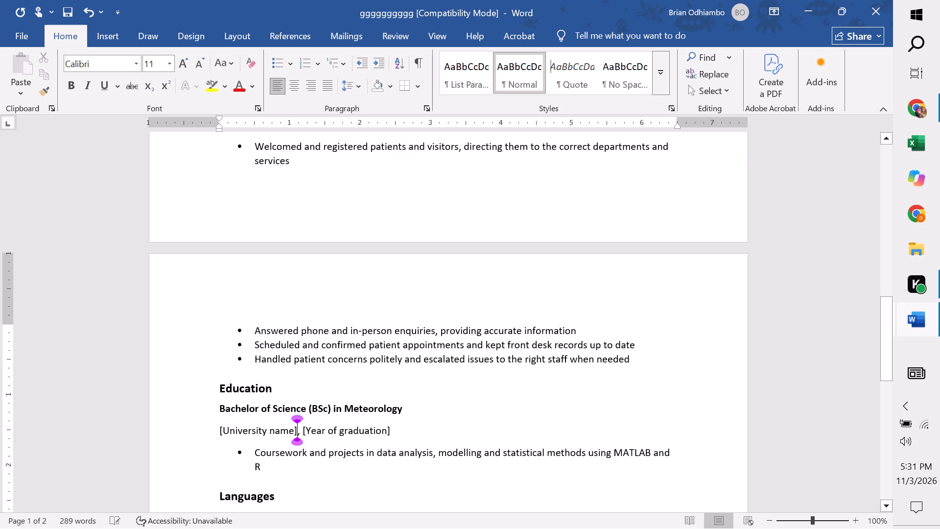
key(BackSpace)
key(BackSpace)
key(BackSpace)
key(BackSpace)
key(BackSpace)
key(BackSpace)
key(BackSpace)
key(BackSpace)
key(BackSpace)
key(BackSpace)
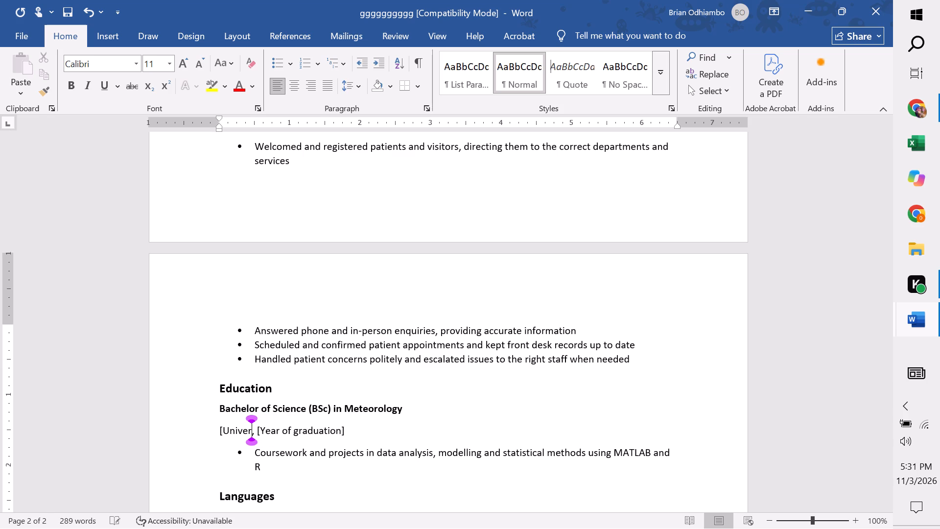
key(BackSpace)
key(BackSpace)
key(BackSpace)
key(BackSpace)
key(BackSpace)
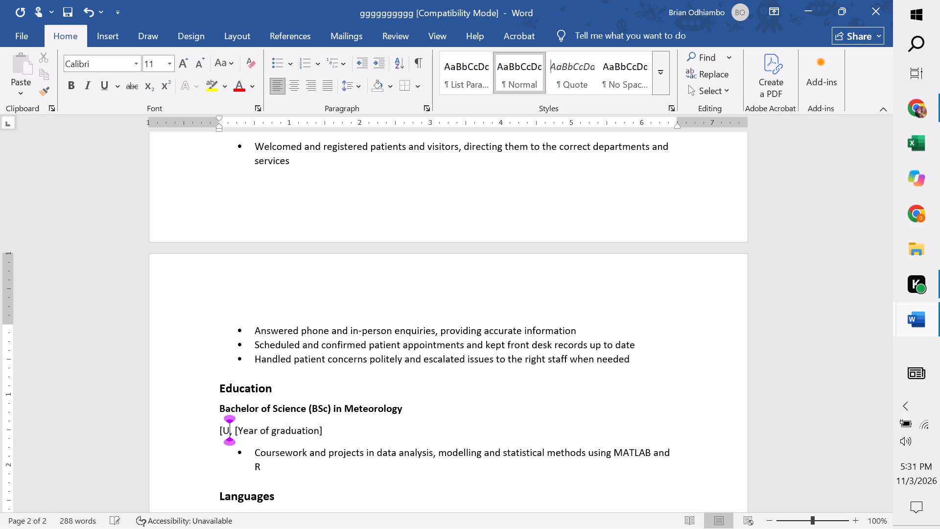
key(BackSpace)
key(BackSpace)
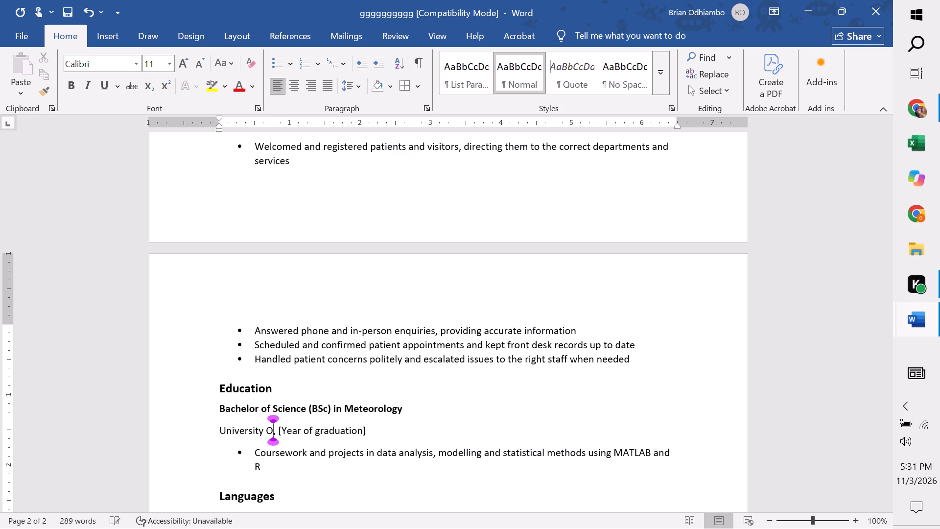
text(airobi)
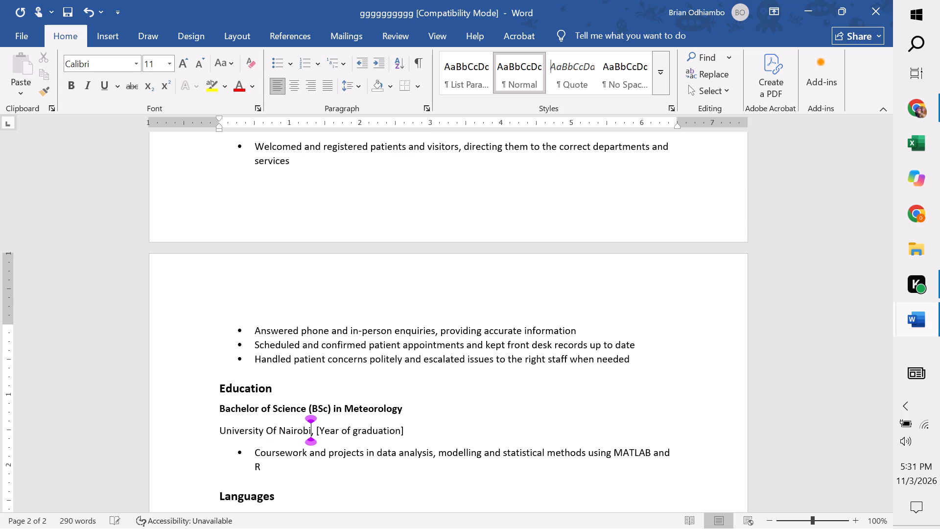
Replace the "[Year of graduation]" placeholder under Education, brackets included, with "Graduated in 2024 with Second Class Upper Division".
click(406, 425)
key(BackSpace)
key(BackSpace)
key(BackSpace)
key(BackSpace)
key(BackSpace)
key(BackSpace)
key(BackSpace)
key(BackSpace)
key(BackSpace)
key(BackSpace)
key(BackSpace)
key(BackSpace)
key(BackSpace)
key(BackSpace)
key(BackSpace)
key(BackSpace)
key(BackSpace)
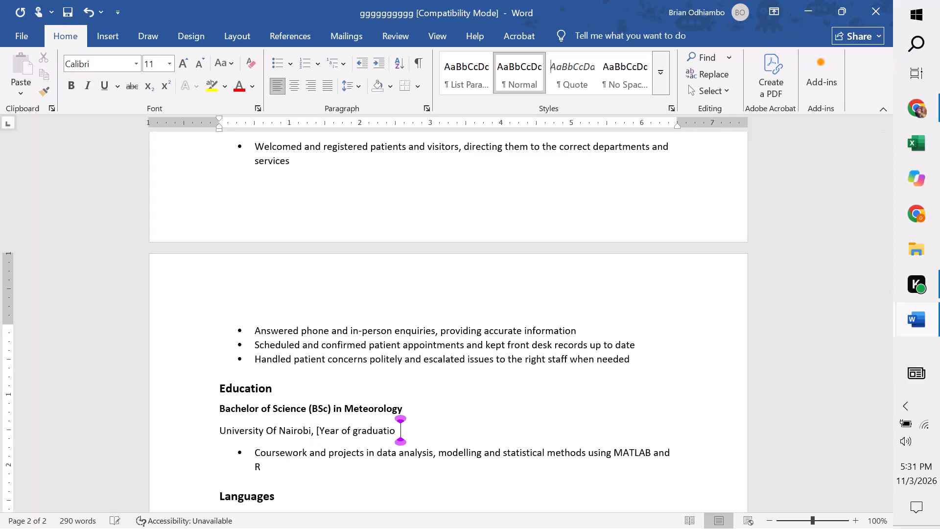
key(BackSpace)
key(BackSpace)
key(BackSpace)
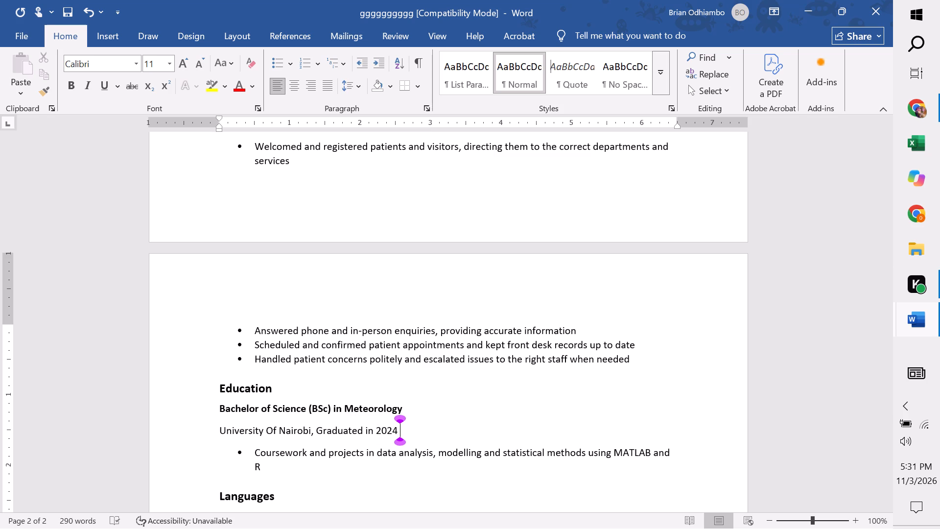
text(with)
key(space)
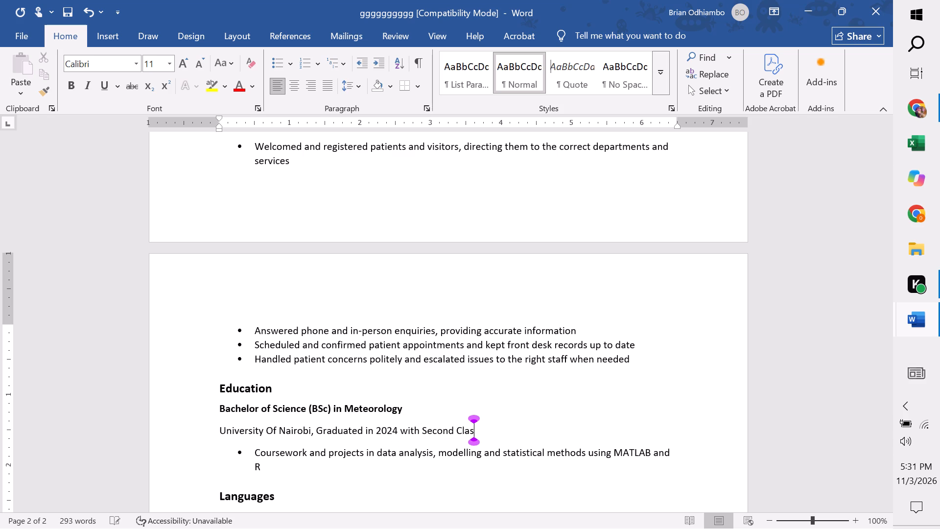
key(u)
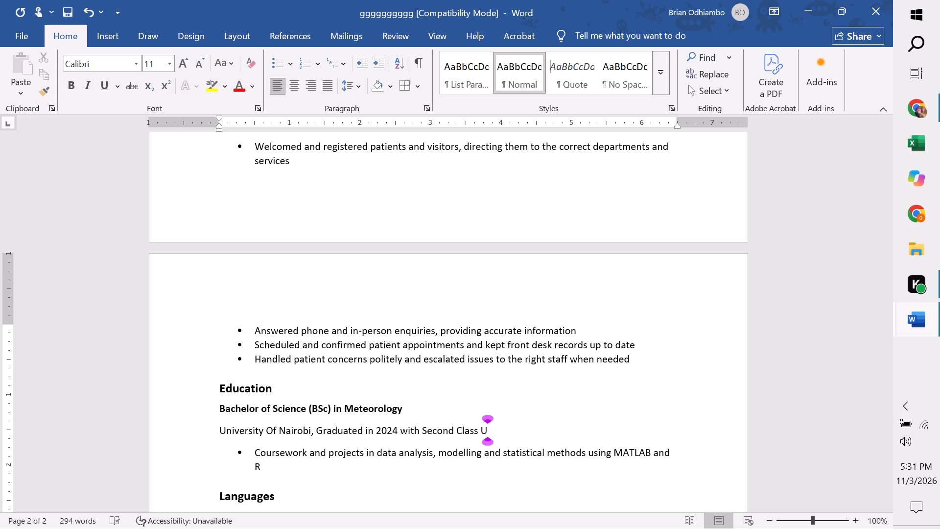
text(pper)
key(space)
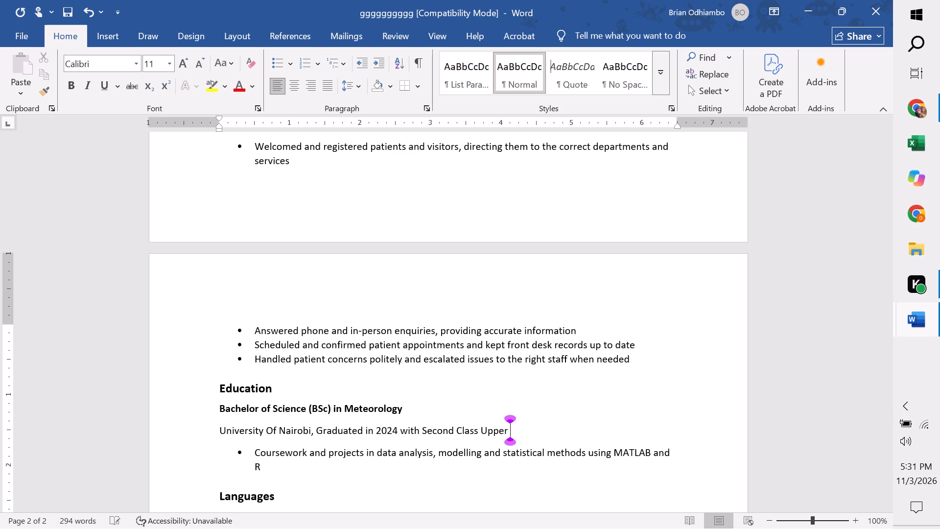
text(iviso)
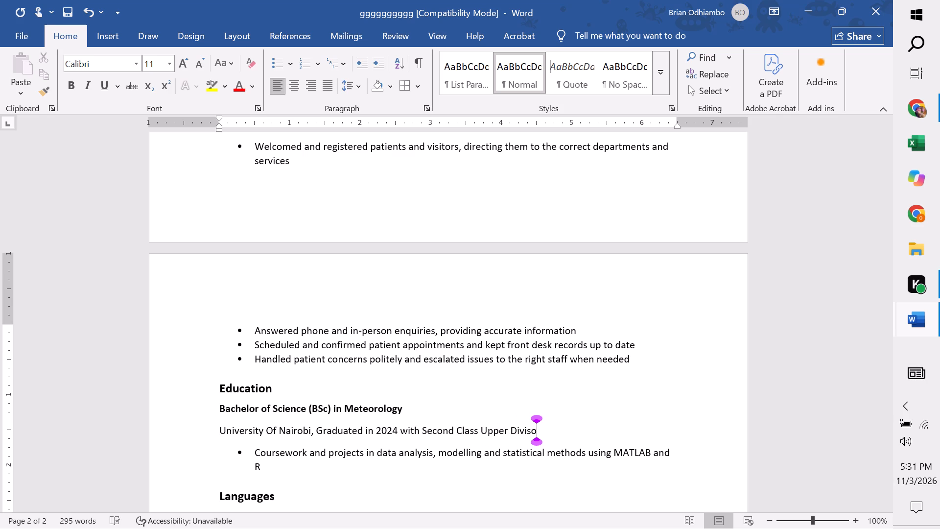
key(BackSpace)
text(ion)
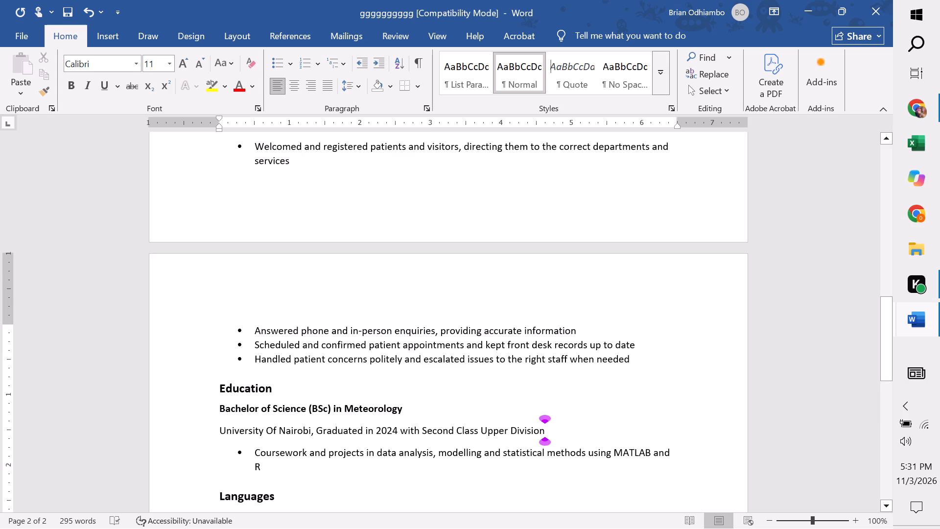
Replace "R" at the end of the coursework bullet under Education with "Microsoft Excel".
click(276, 469)
key(BackSpace)
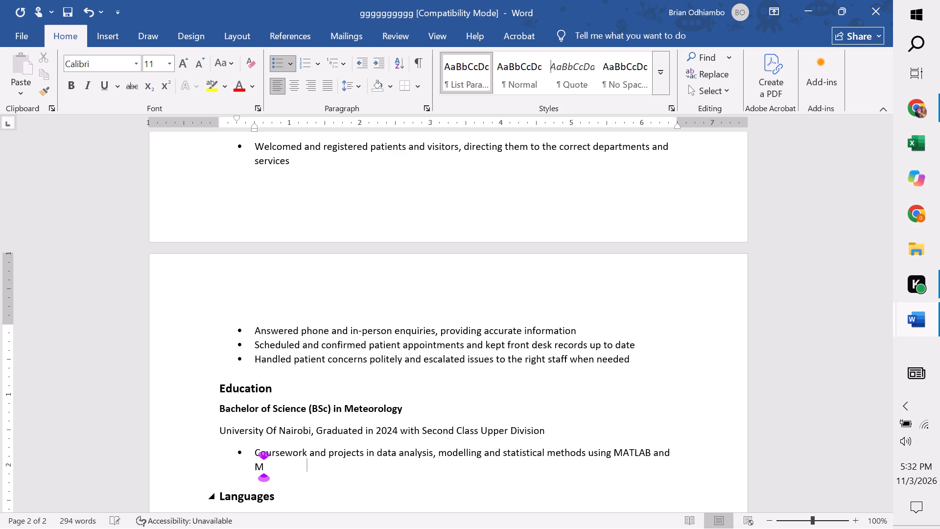
text(icr)
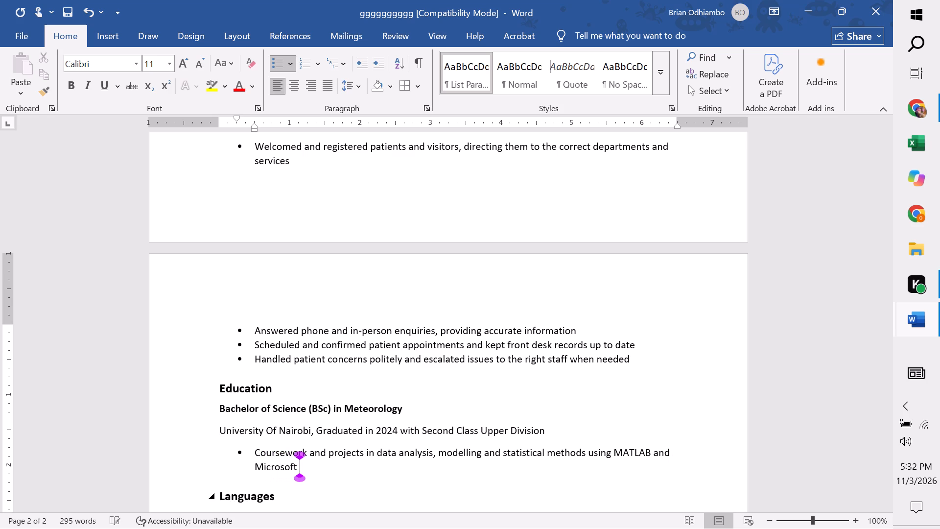
text(xcel)
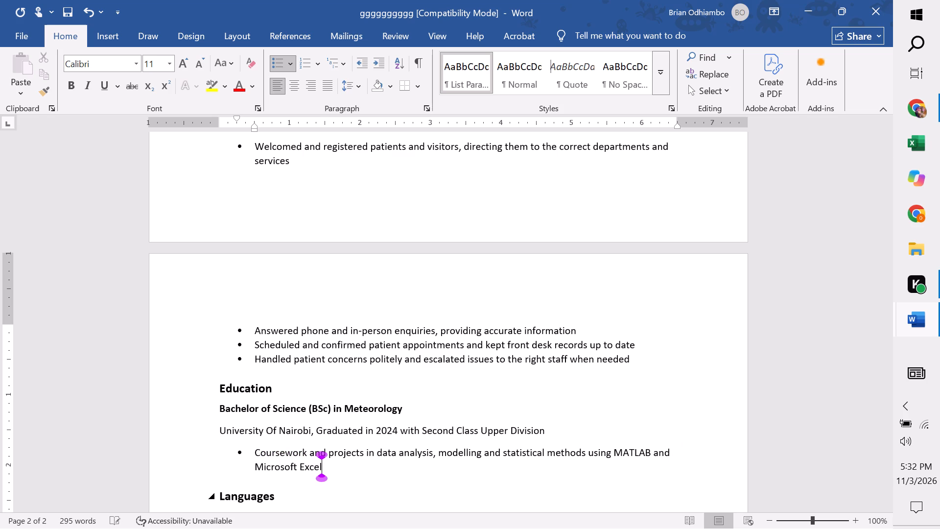
click(378, 487)
click(407, 465)
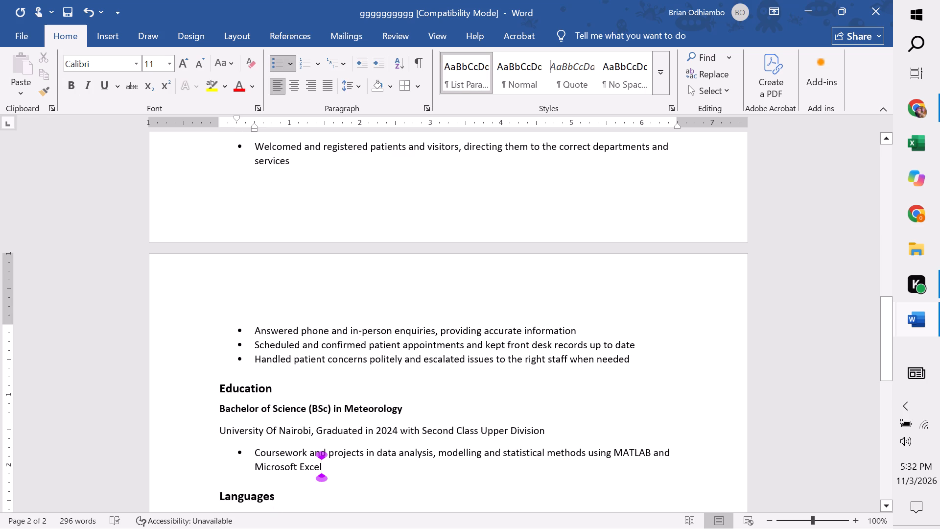
click(436, 432)
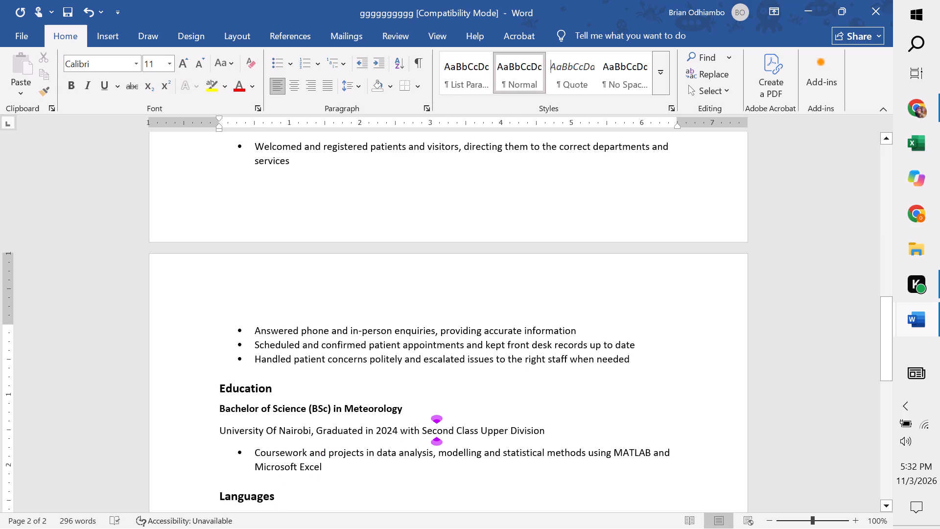
click(278, 455)
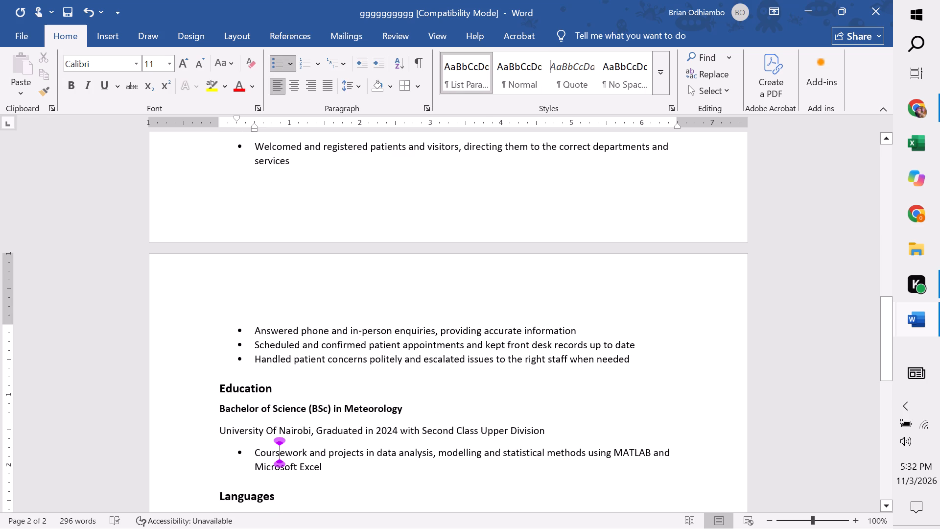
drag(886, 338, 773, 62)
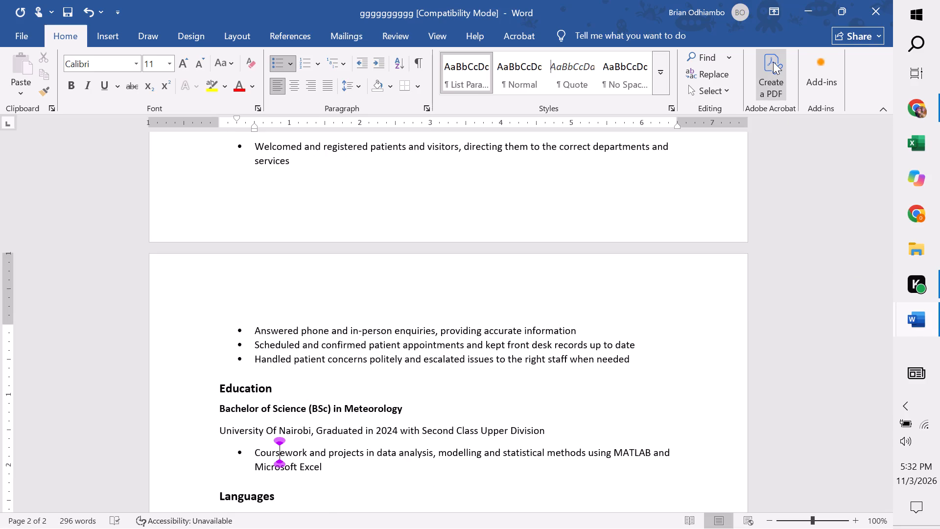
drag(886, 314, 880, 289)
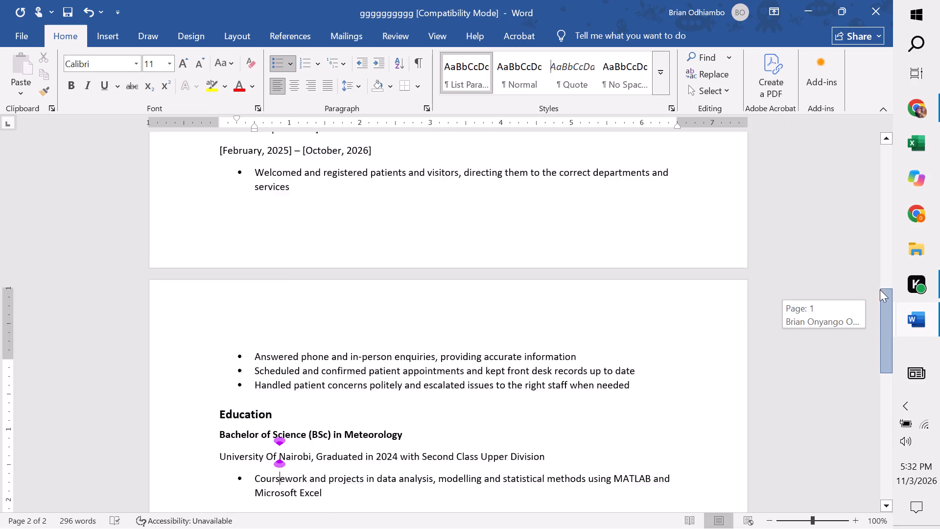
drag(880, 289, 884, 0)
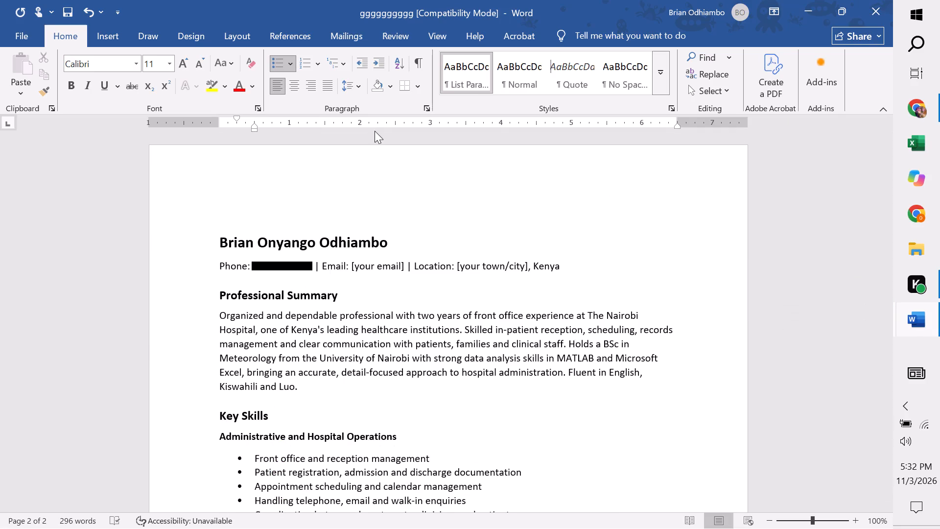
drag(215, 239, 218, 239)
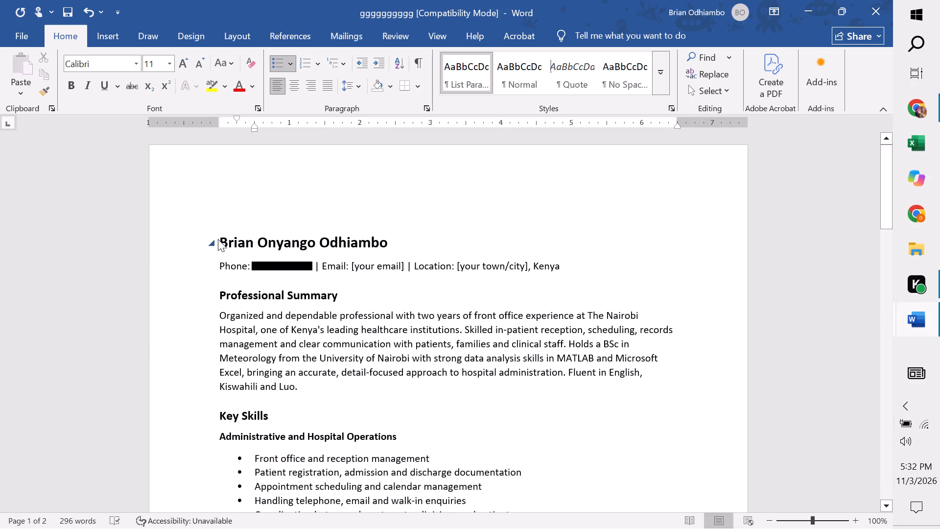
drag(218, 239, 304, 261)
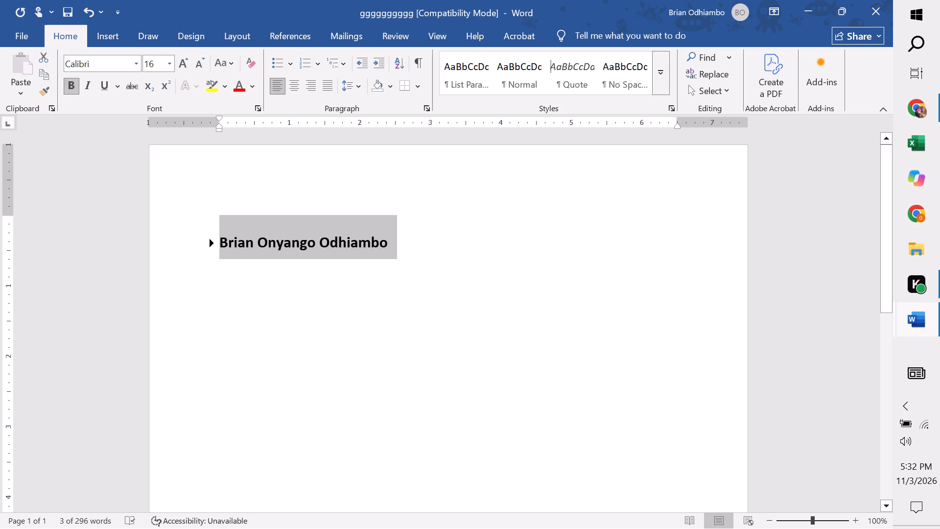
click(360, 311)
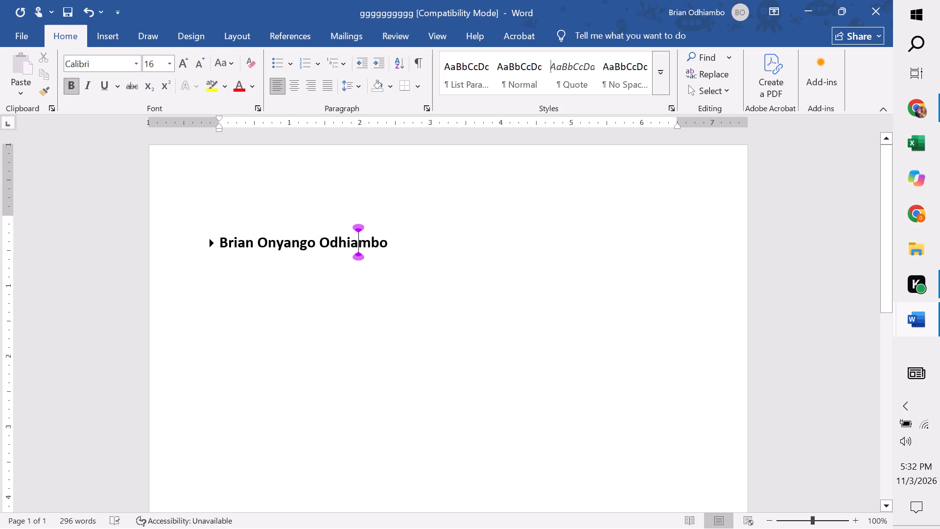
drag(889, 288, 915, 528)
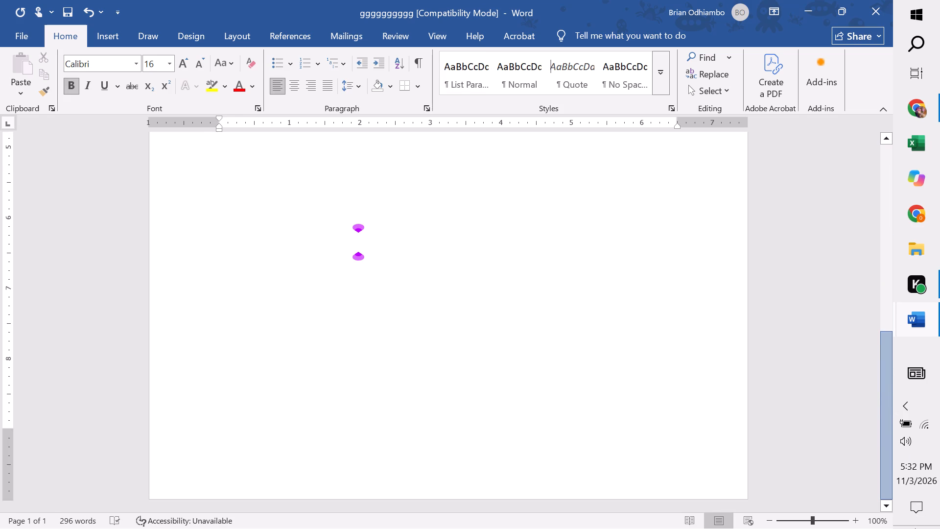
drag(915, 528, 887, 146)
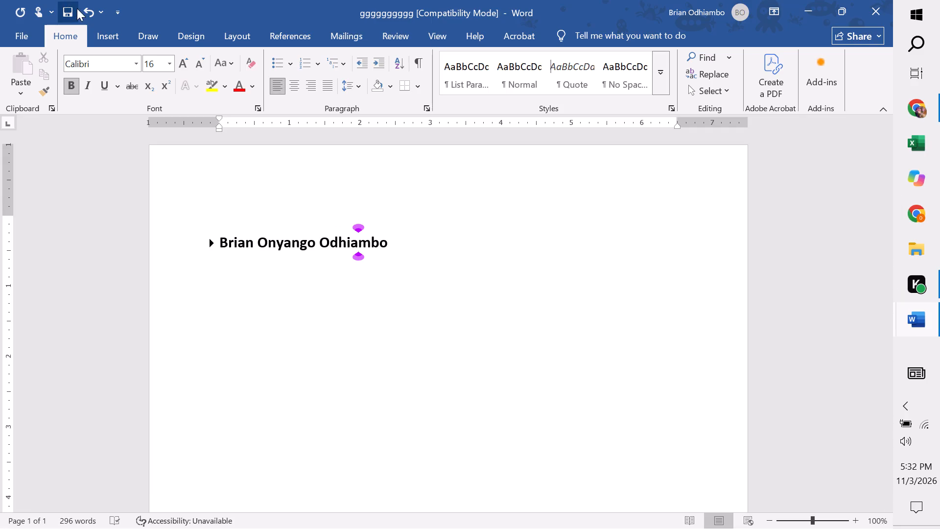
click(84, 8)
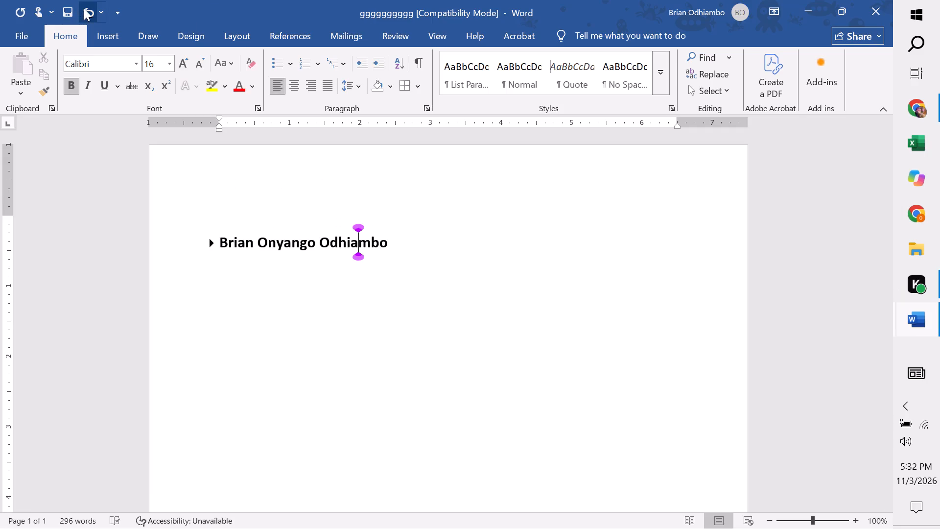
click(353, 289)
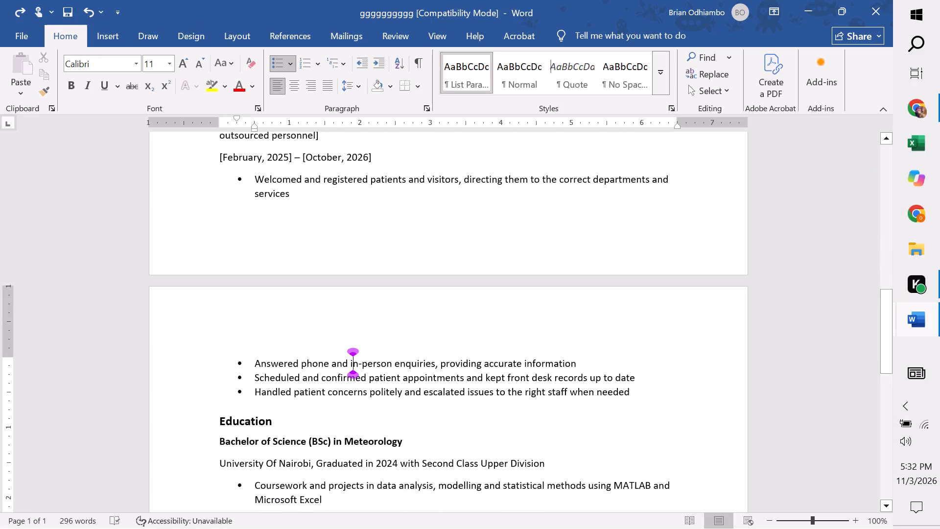
Set the font size of the contact details line with phone, email and location beneath the name heading to 12.
drag(887, 363, 854, 52)
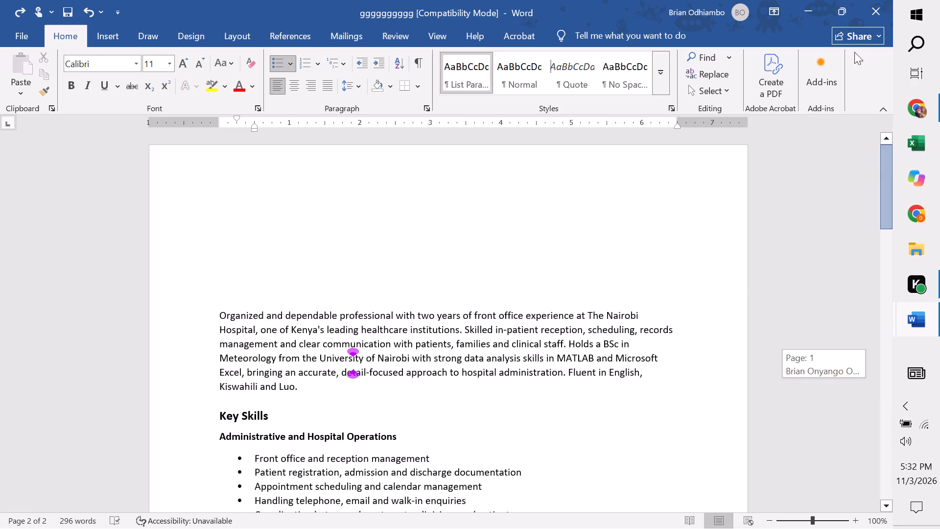
drag(854, 52, 854, 0)
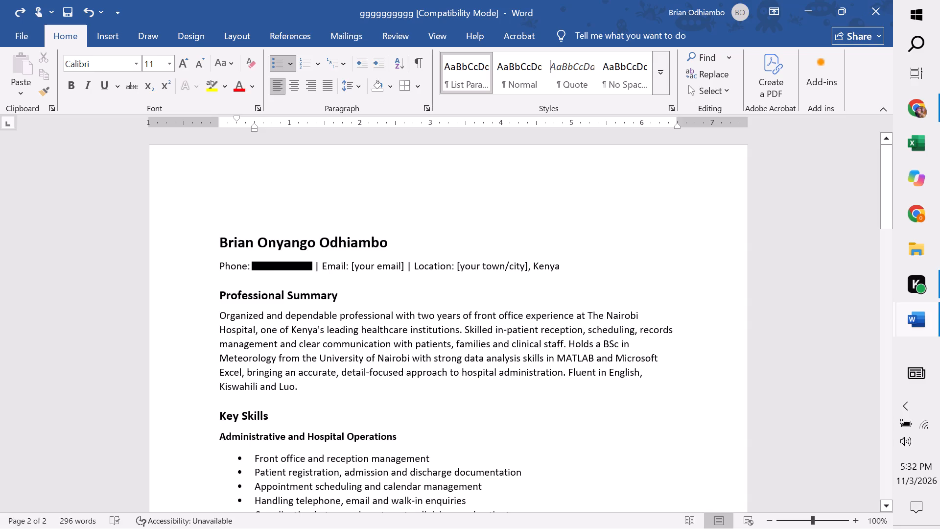
drag(220, 266, 546, 269)
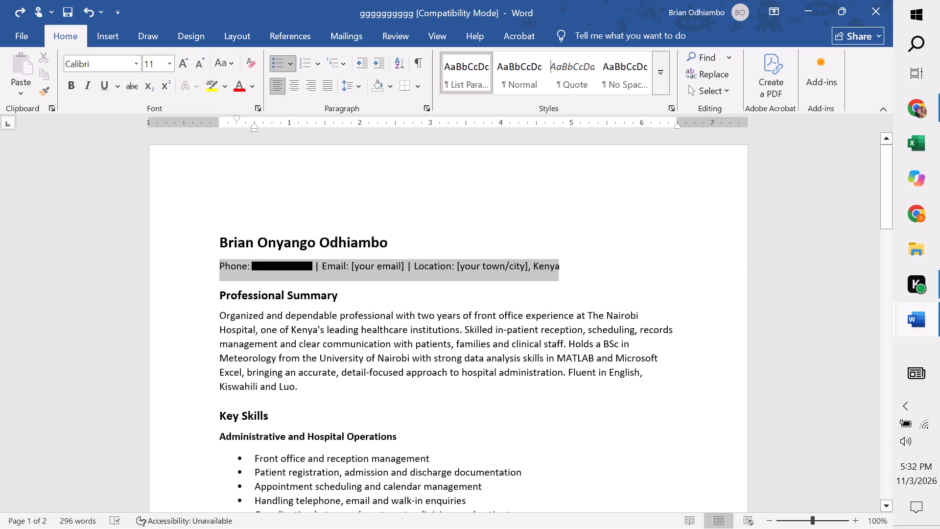
drag(546, 269, 691, 277)
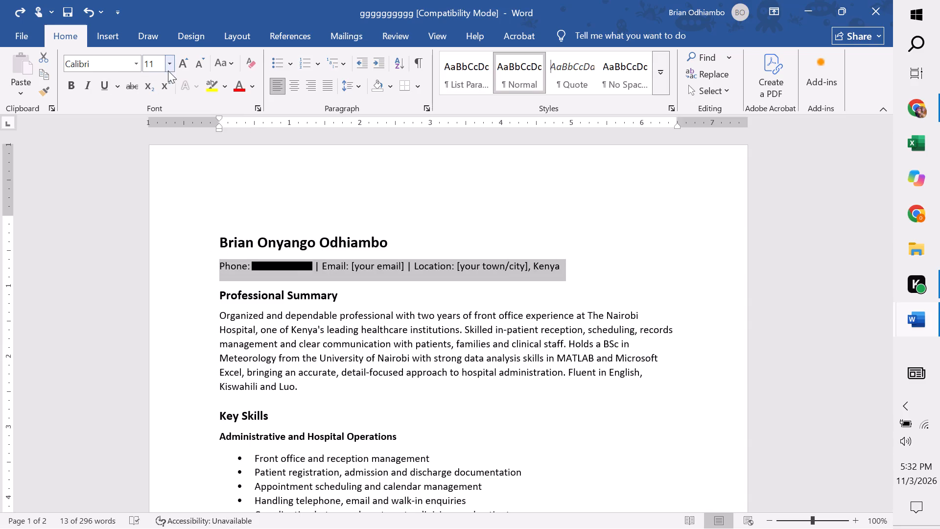
click(168, 69)
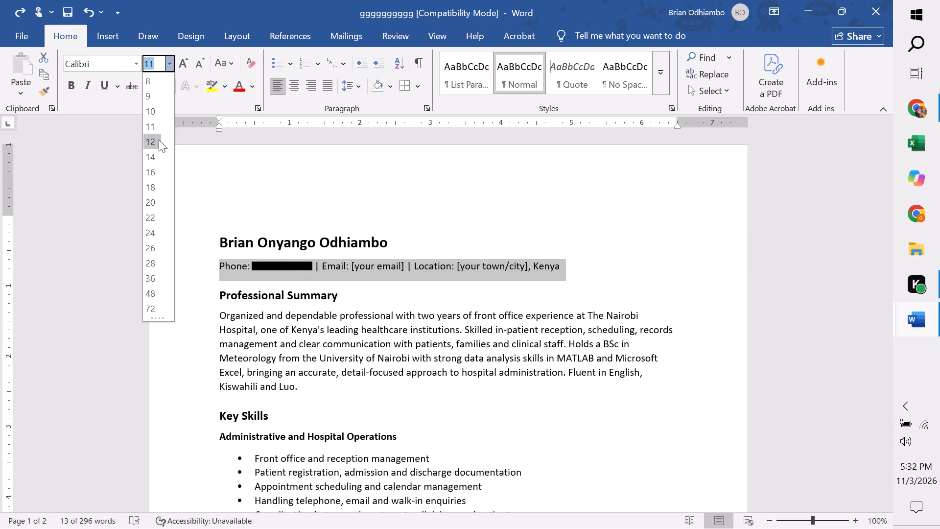
click(159, 140)
click(544, 429)
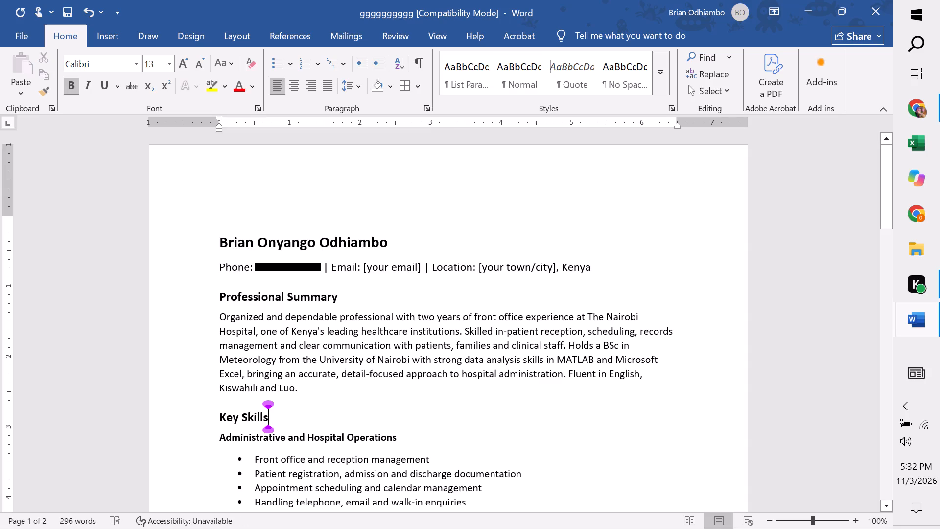
Set the font size of the Professional Summary paragraph to 12.
drag(220, 314, 336, 392)
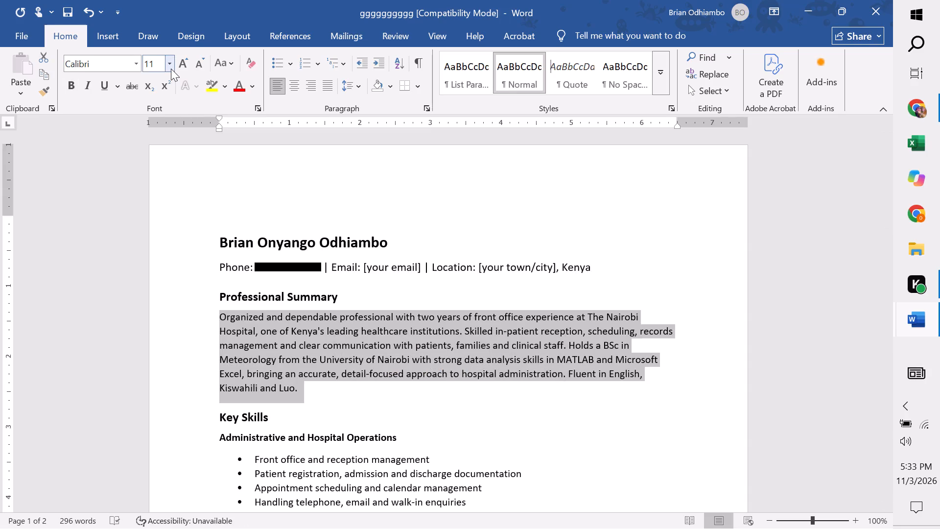
click(171, 69)
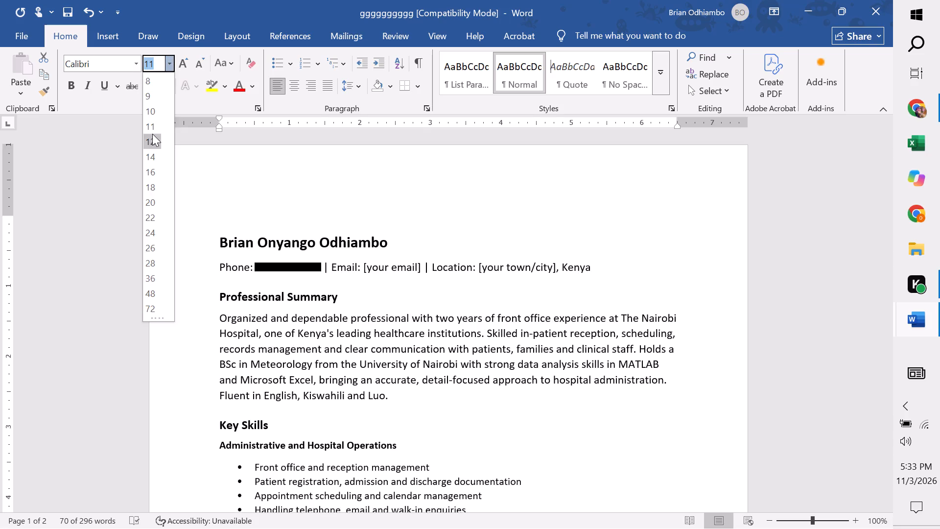
click(152, 134)
click(524, 418)
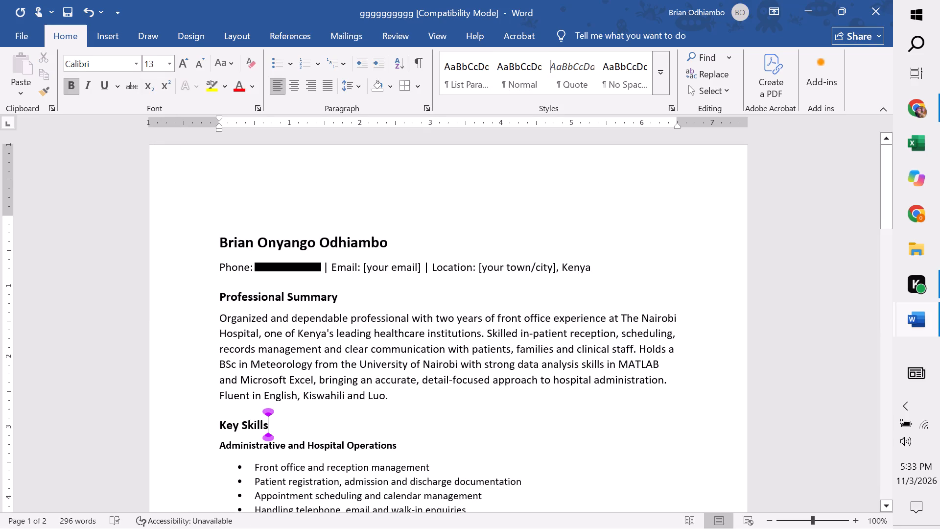
Set the font size of everything under Key Skills, from the Administrative and Hospital Operations subheading through the Personal Strengths bullets, to 12.
drag(216, 445, 449, 454)
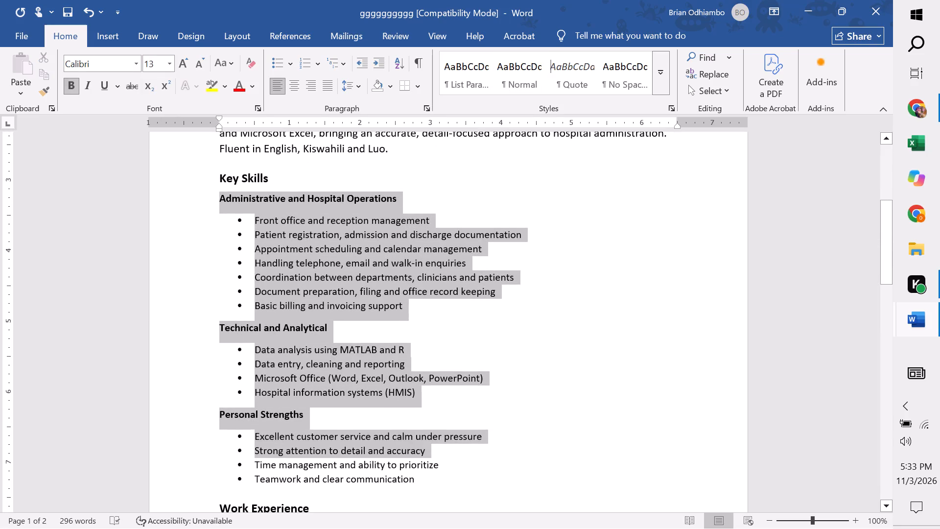
drag(449, 454, 449, 477)
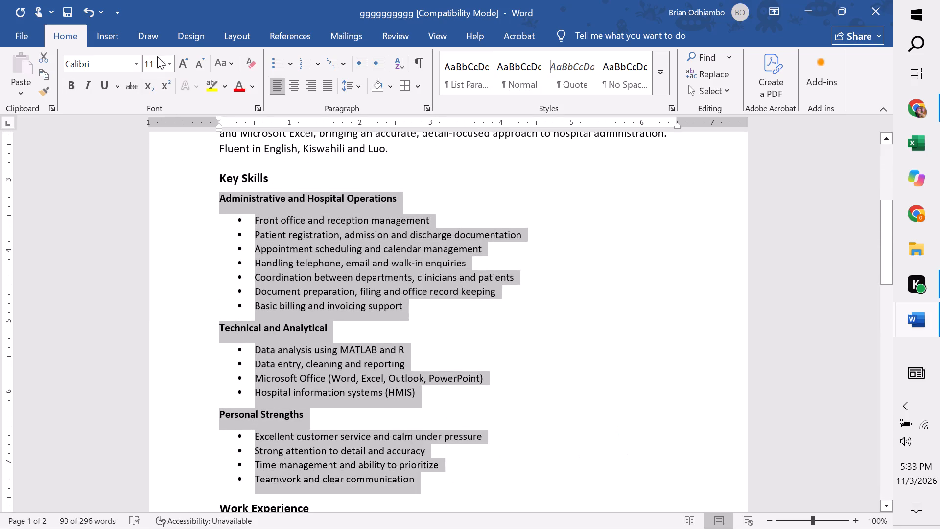
click(171, 66)
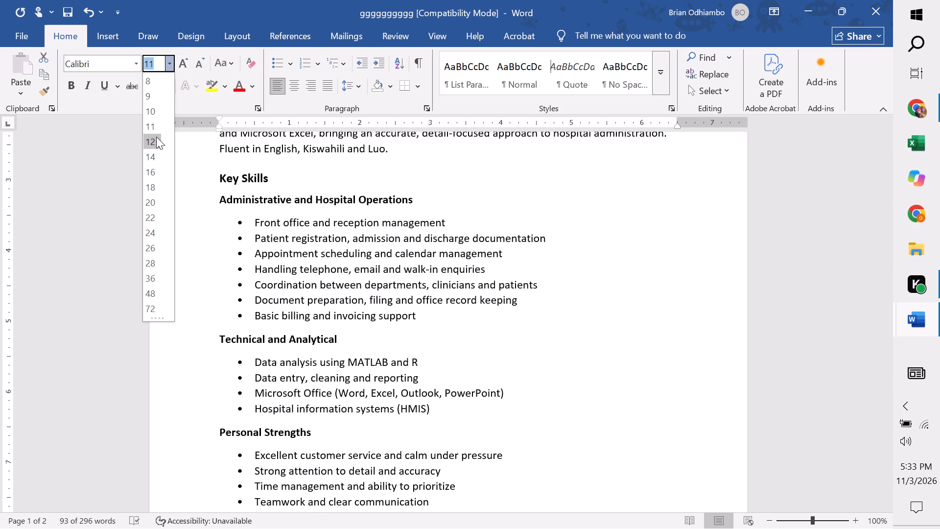
click(156, 137)
click(511, 378)
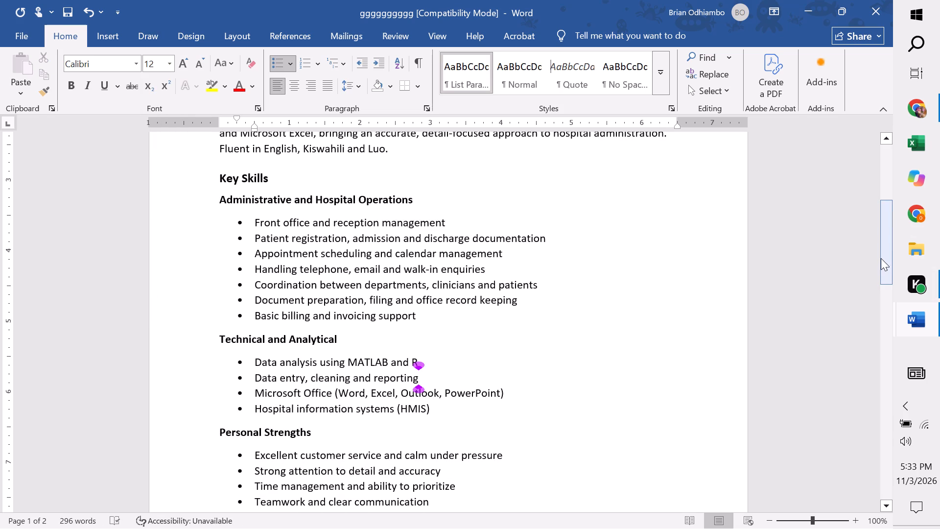
Set the font size of all text from the Front Office Assistant entry under Work Experience to the end of the document to 12.
drag(881, 259, 893, 321)
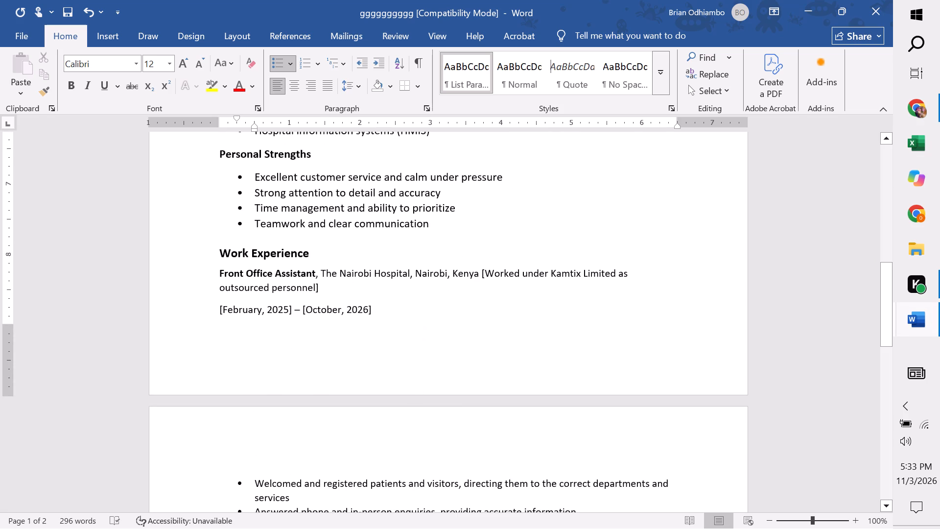
drag(217, 271, 444, 457)
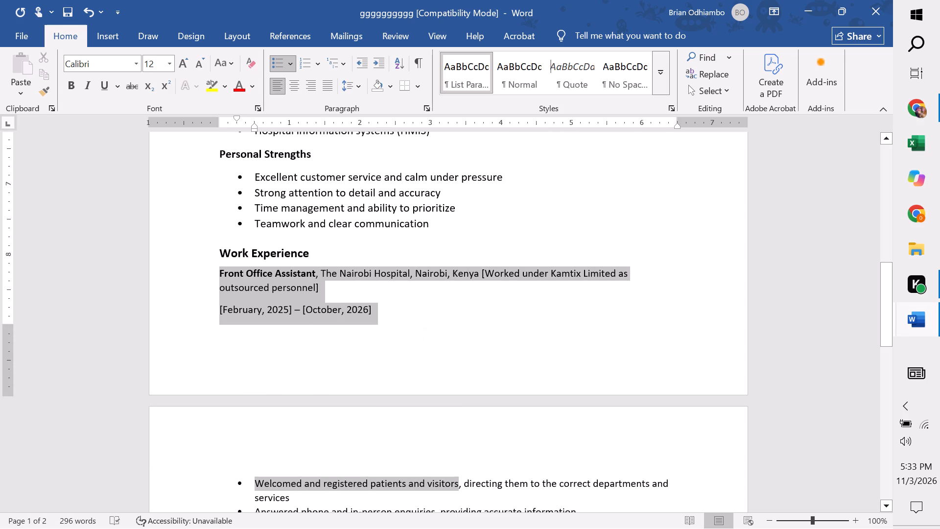
drag(444, 457, 446, 519)
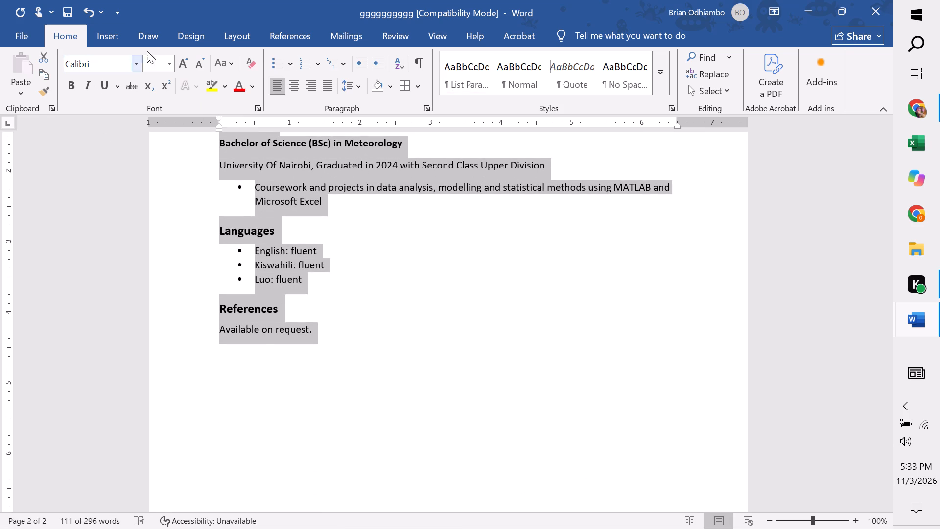
click(169, 59)
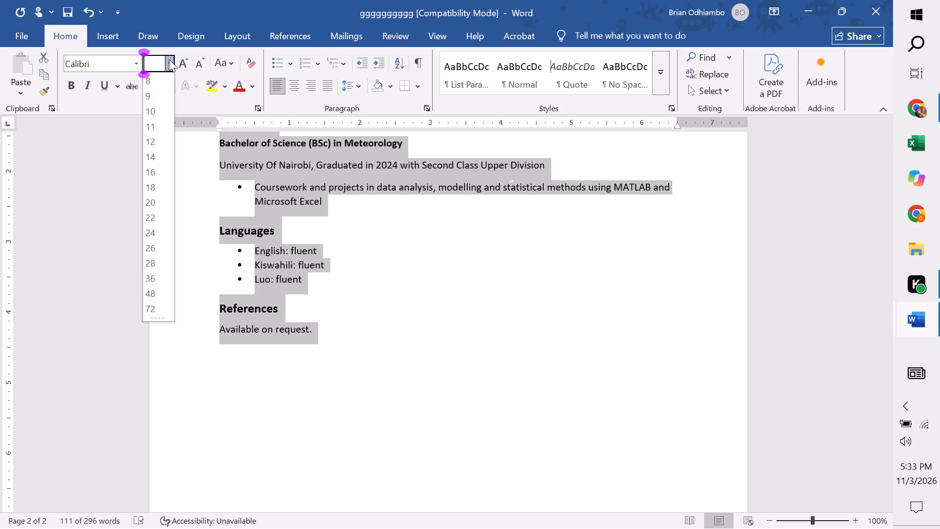
click(149, 136)
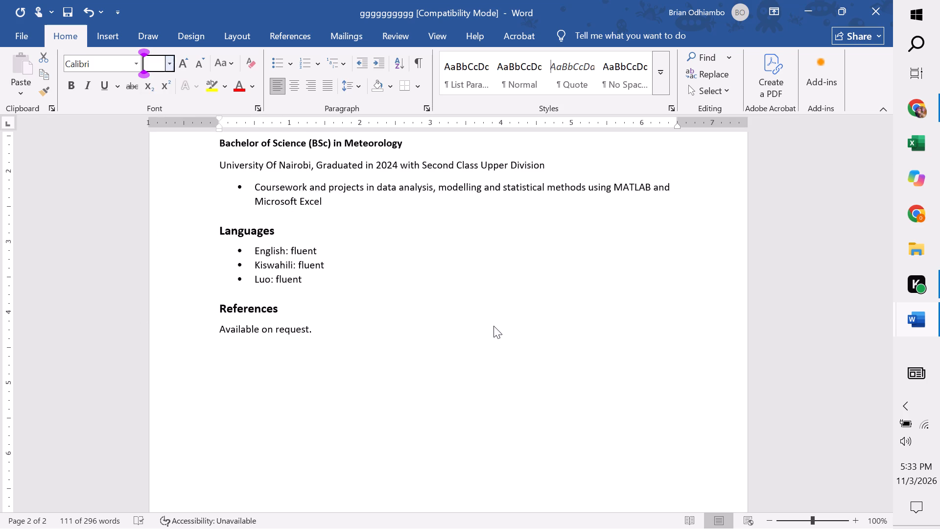
click(496, 326)
Delete ": fluent" from the English bullet under Languages, leaving only the language name.
click(333, 260)
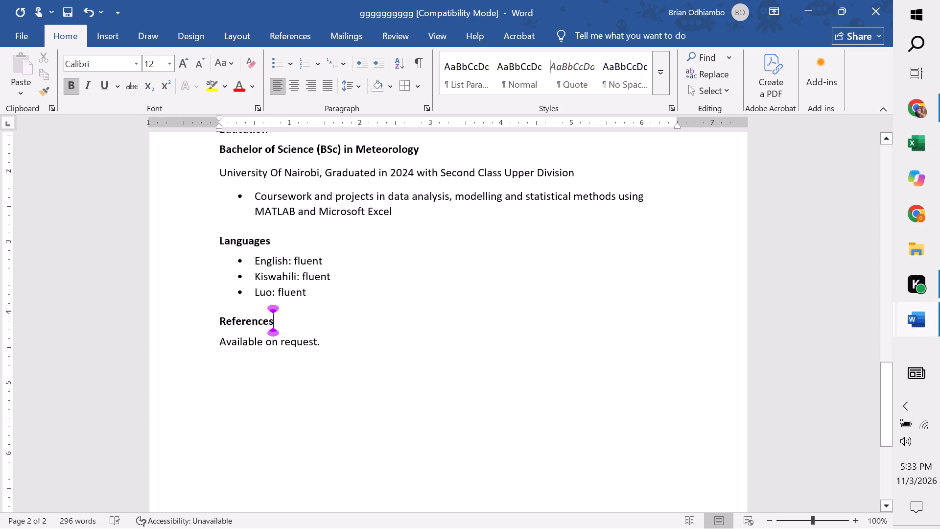
key(BackSpace)
key(BackSpace)
key(BackSpace)
key(BackSpace)
key(BackSpace)
key(BackSpace)
key(BackSpace)
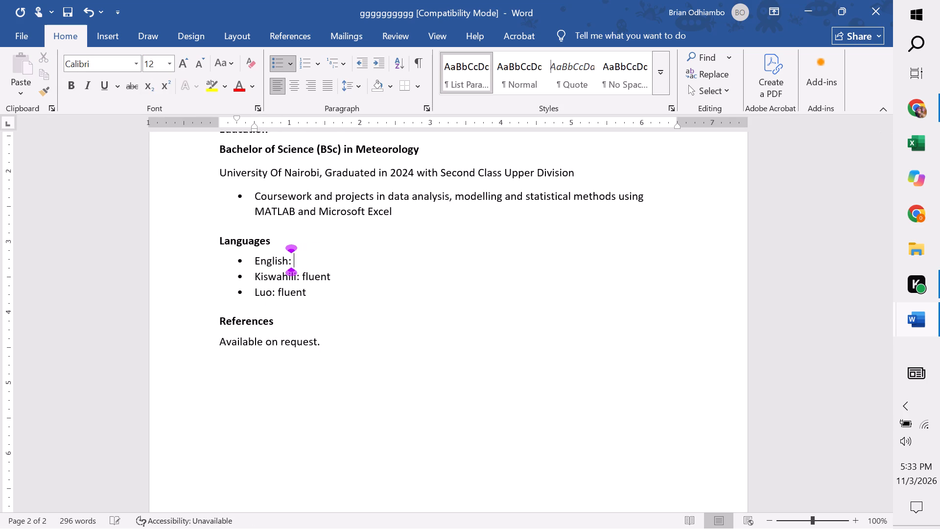
key(BackSpace)
Delete ": fluent" from the Kiswahili bullet under Languages, leaving only the language name.
click(341, 279)
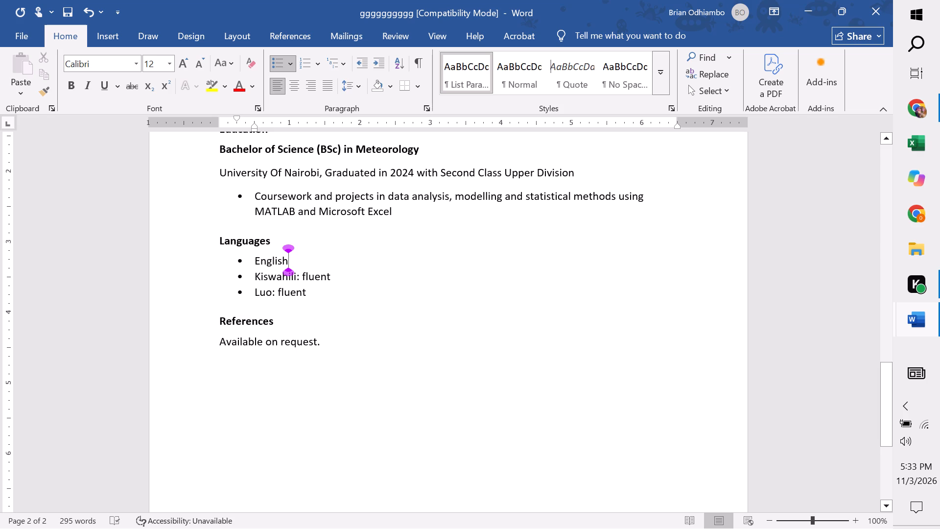
key(BackSpace)
key(BackSpace)
key(BackSpace)
key(BackSpace)
key(BackSpace)
key(BackSpace)
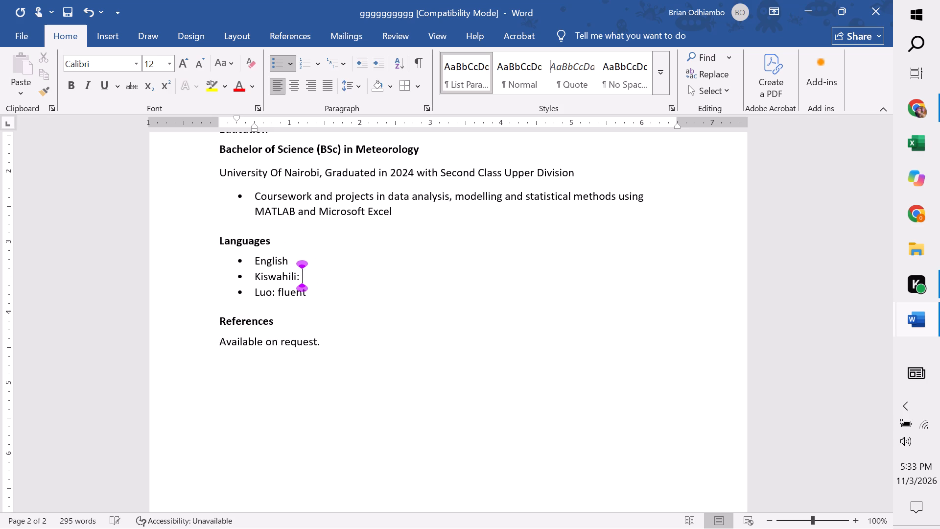
key(BackSpace)
key(BackSpace)
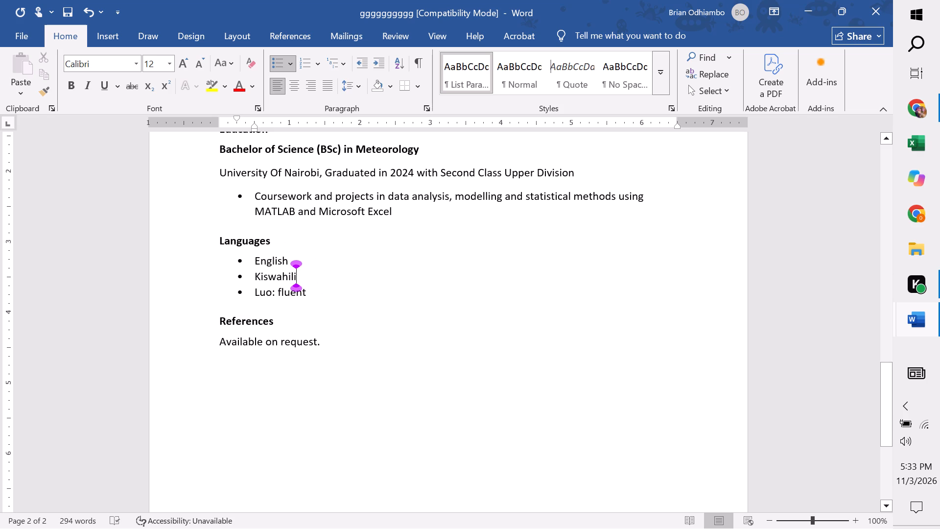
Delete the word "fluent" after "Luo:" in the last bullet under Languages.
click(329, 295)
key(BackSpace)
key(BackSpace)
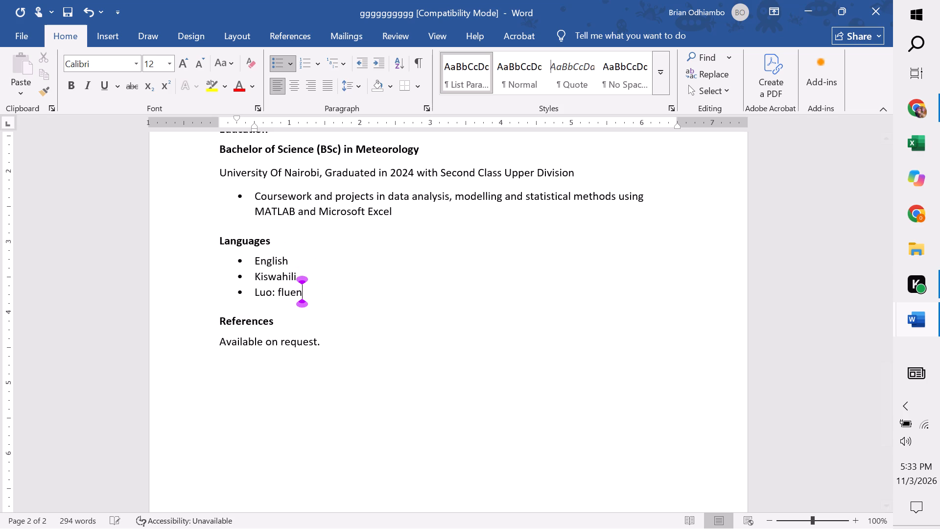
key(BackSpace)
key(BackSpace)
key(BackSpace)
key(BackSpace)
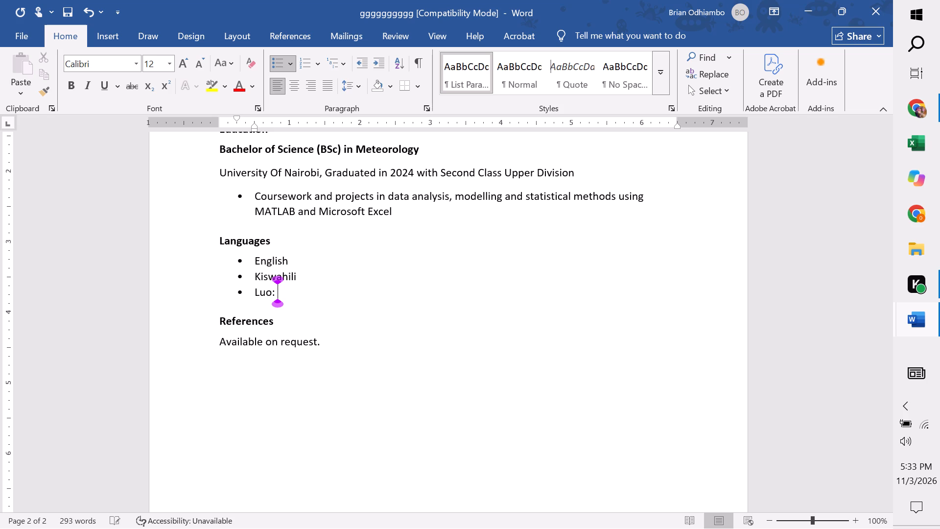
click(283, 354)
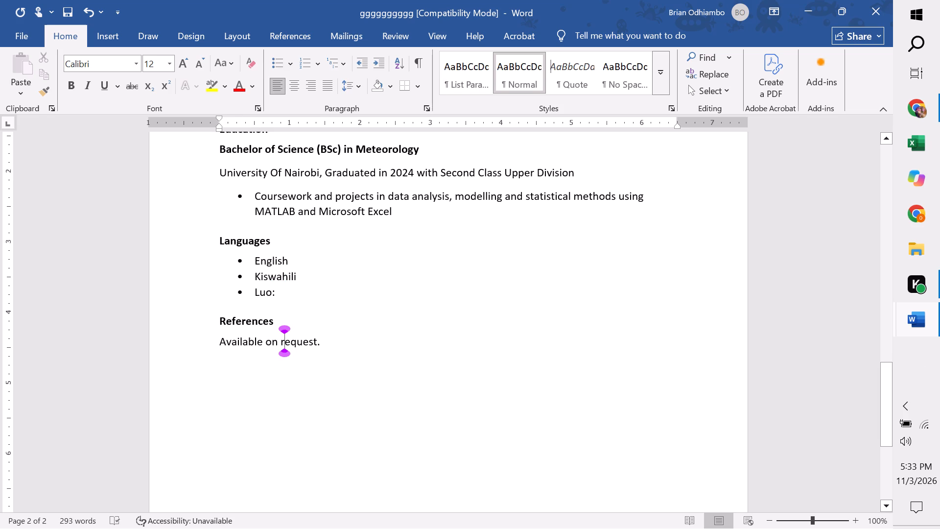
Remove the abbreviation "(BSc)" from the Bachelor of Science in Meteorology line under Education.
click(343, 145)
key(BackSpace)
key(BackSpace)
key(BackSpace)
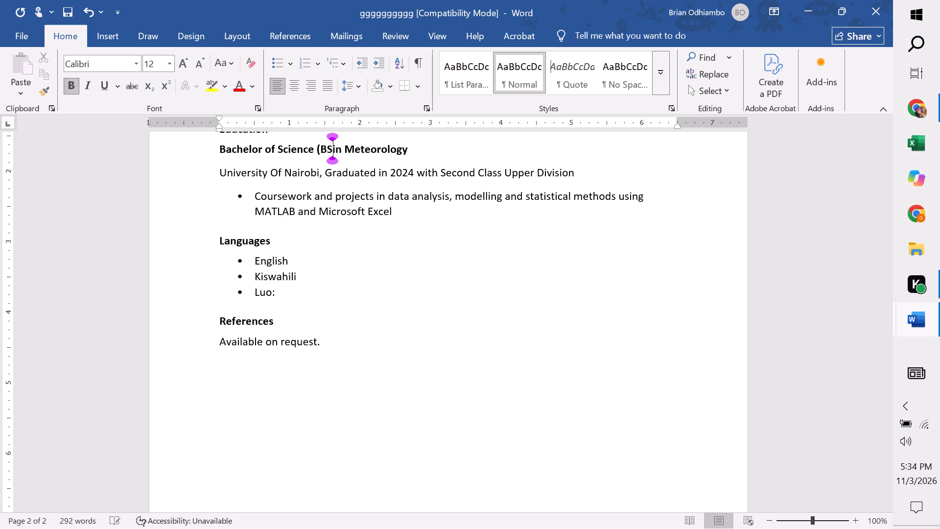
key(BackSpace)
key(BackSpace)
key(BackSpace)
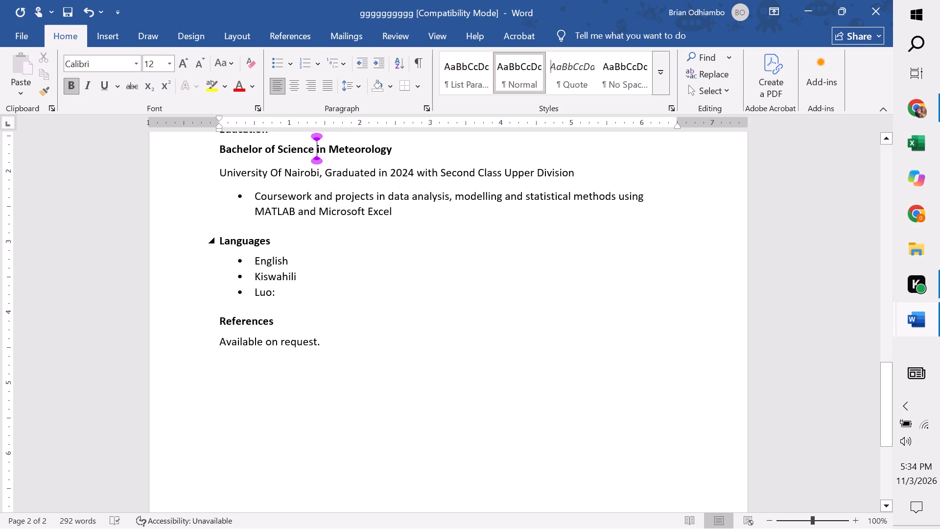
click(503, 244)
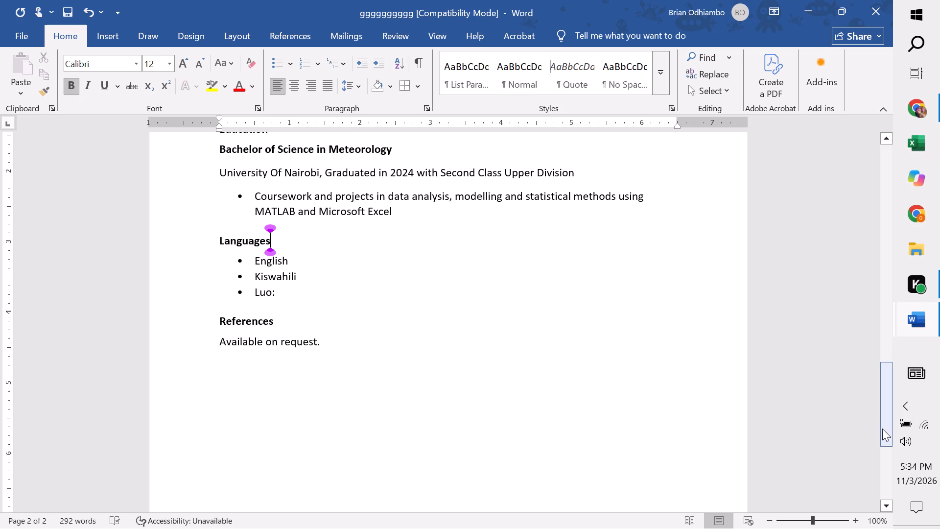
drag(882, 429, 881, 401)
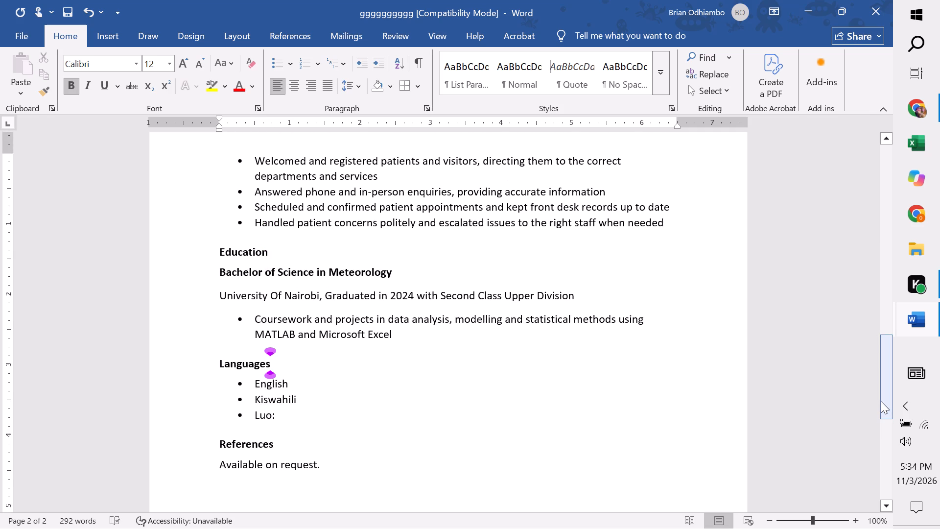
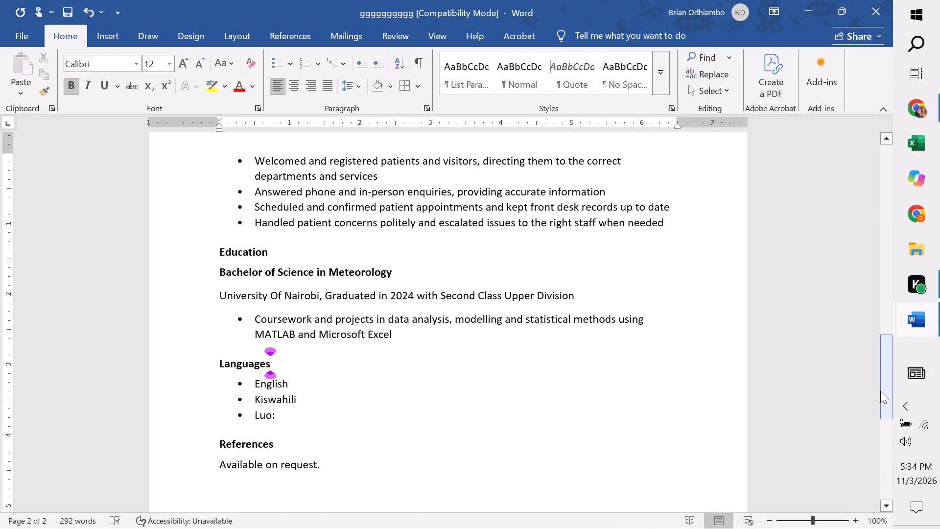
Switch from the CV to the Chrome window showing the Kenya HMIS website.
drag(880, 391, 850, 201)
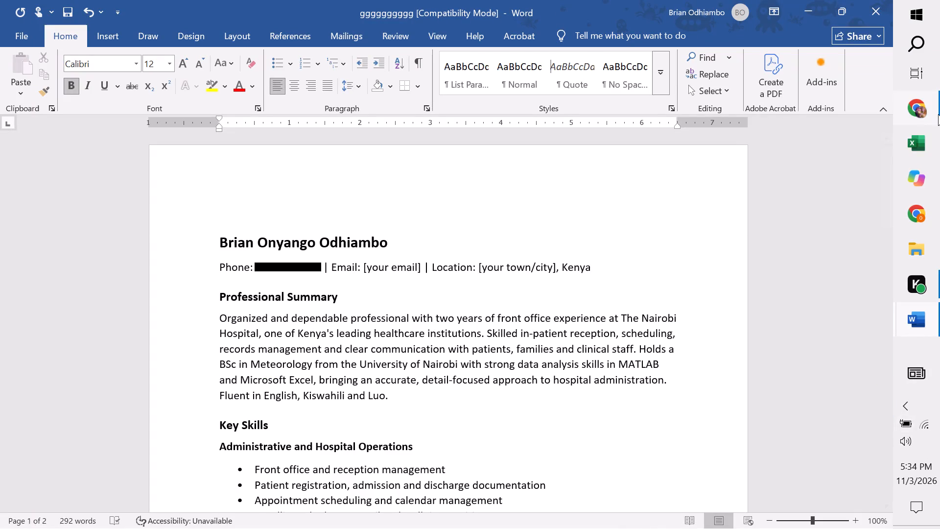
click(938, 112)
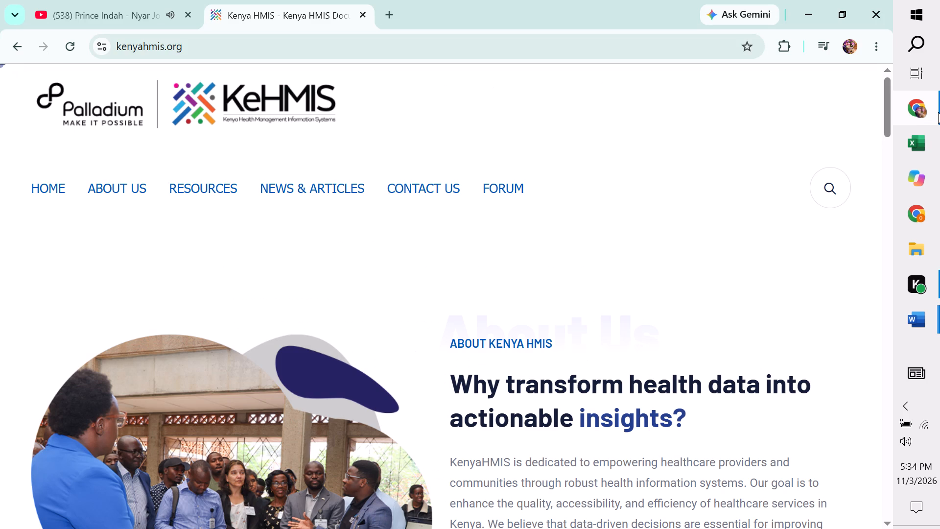
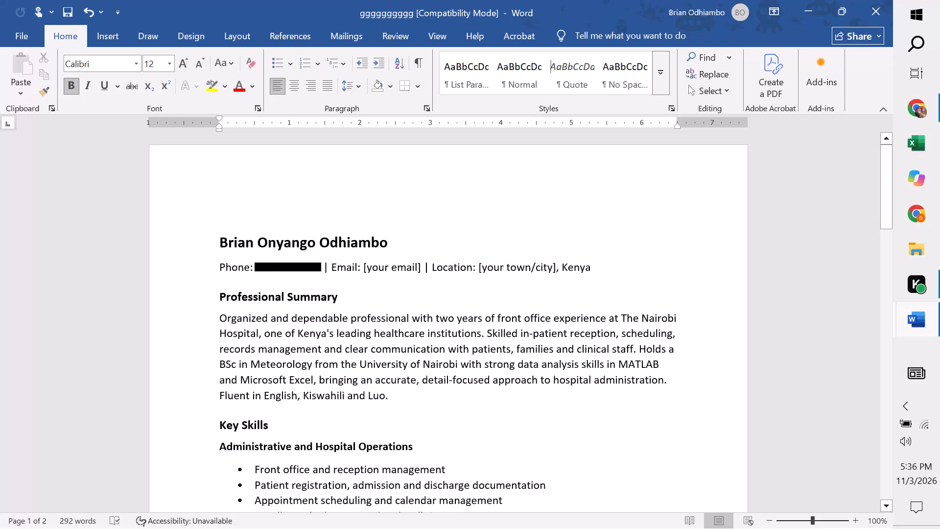
Remove the square brackets from the Work Experience dates so the line reads "February, 2025 – October, 2026".
click(202, 387)
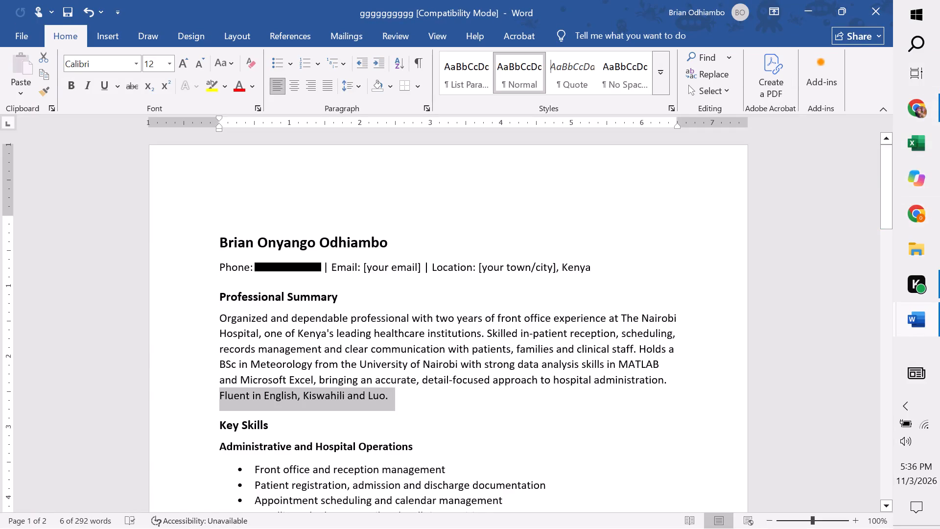
drag(884, 185, 870, 325)
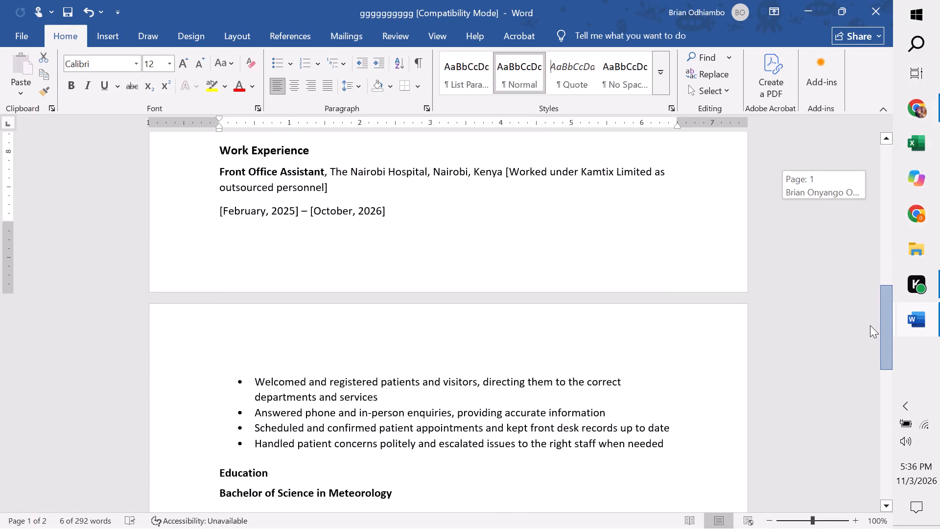
drag(870, 325, 849, 398)
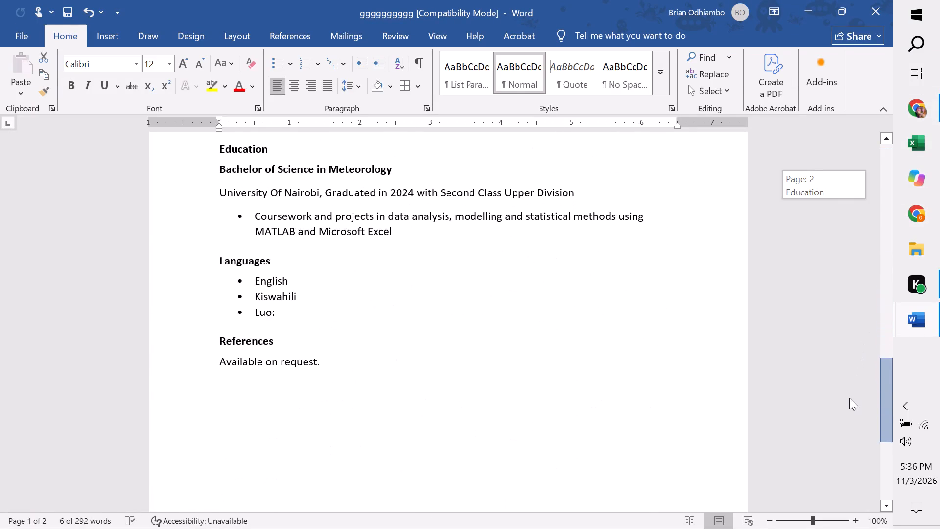
drag(849, 398, 799, 409)
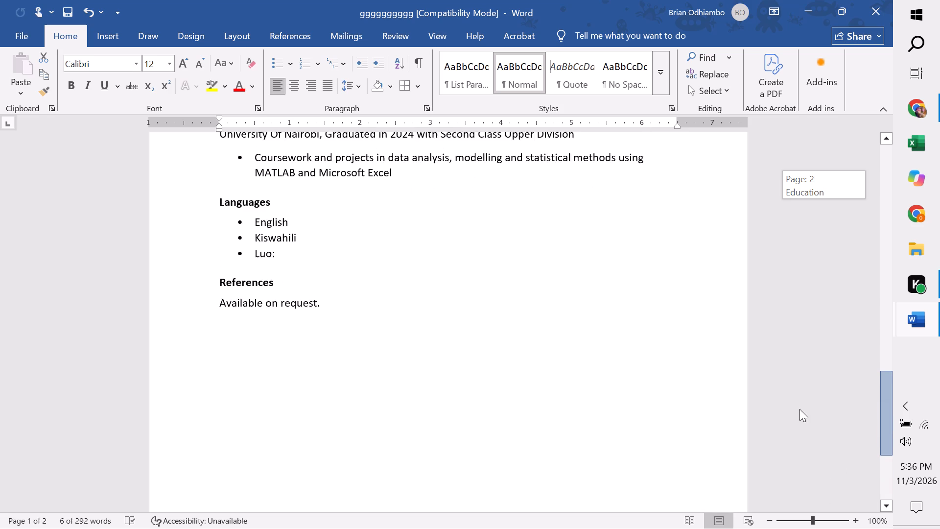
drag(799, 409, 789, 384)
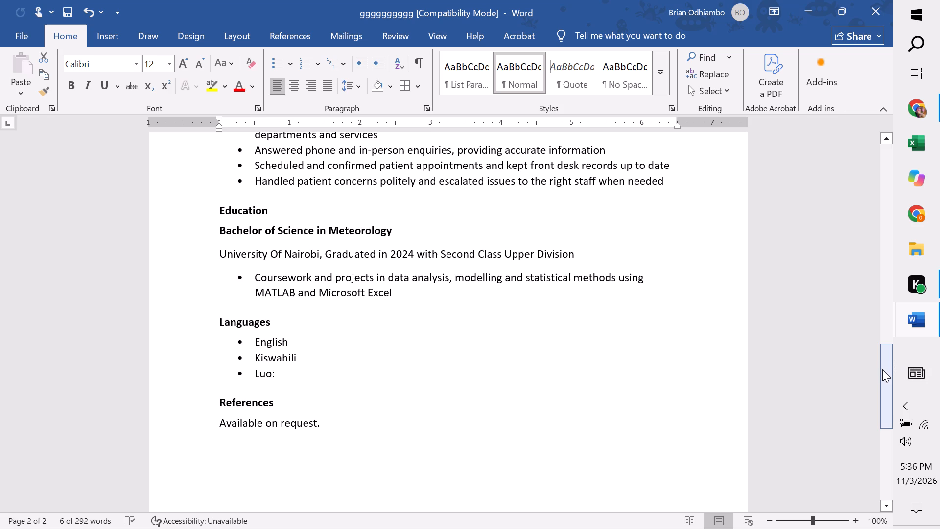
drag(882, 369, 882, 347)
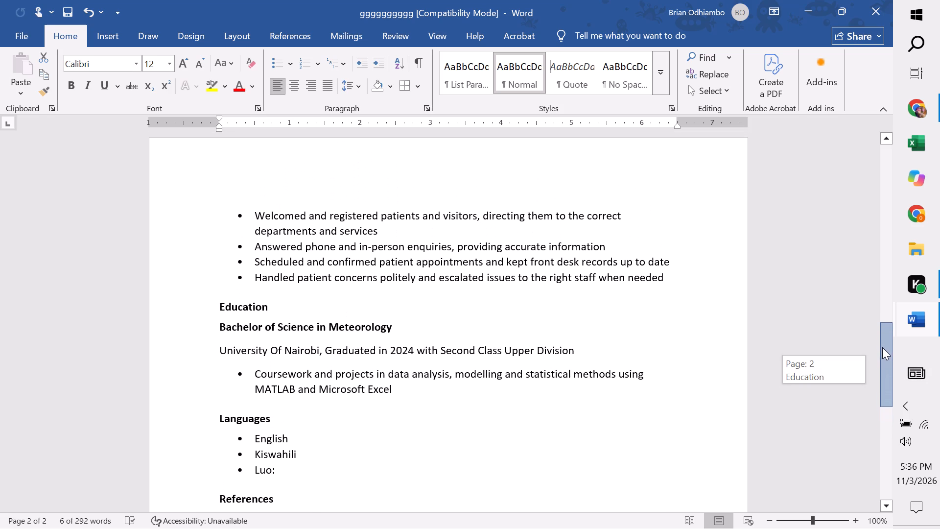
drag(882, 347, 893, 300)
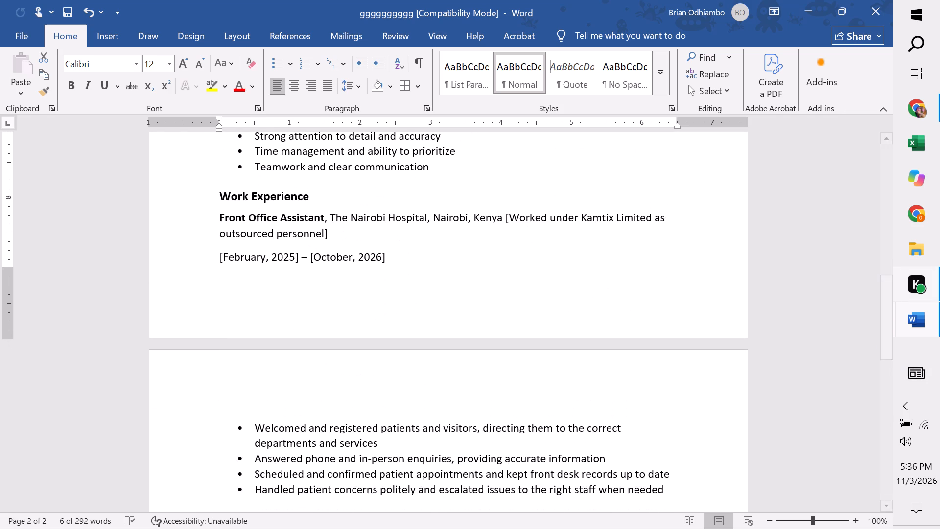
click(386, 259)
key(BackSpace)
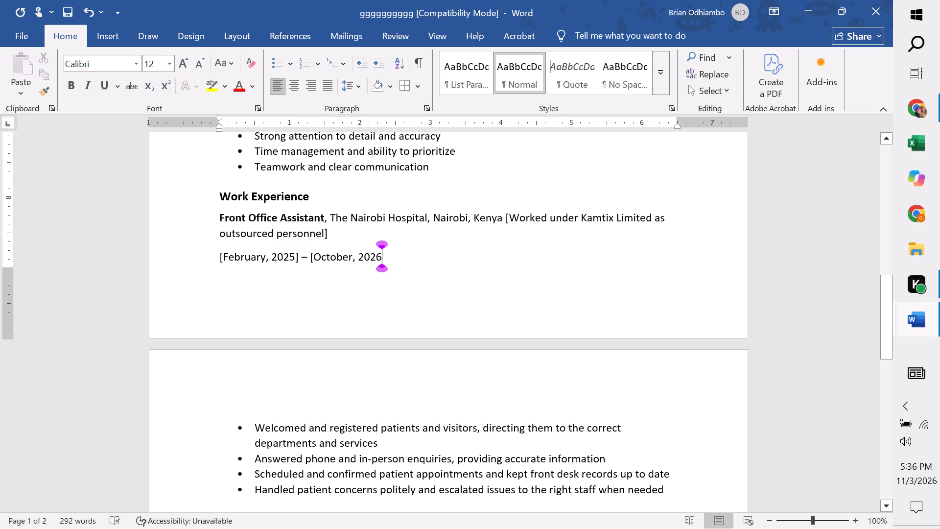
click(221, 258)
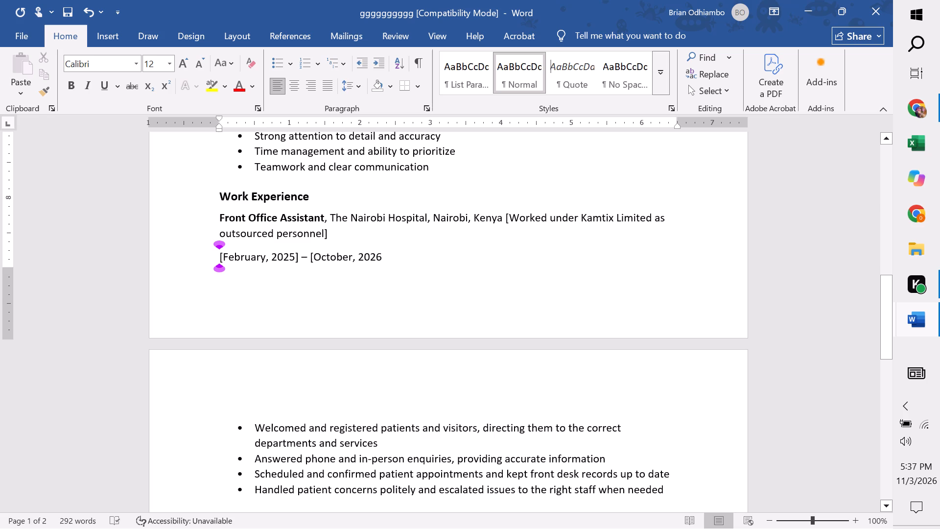
click(226, 258)
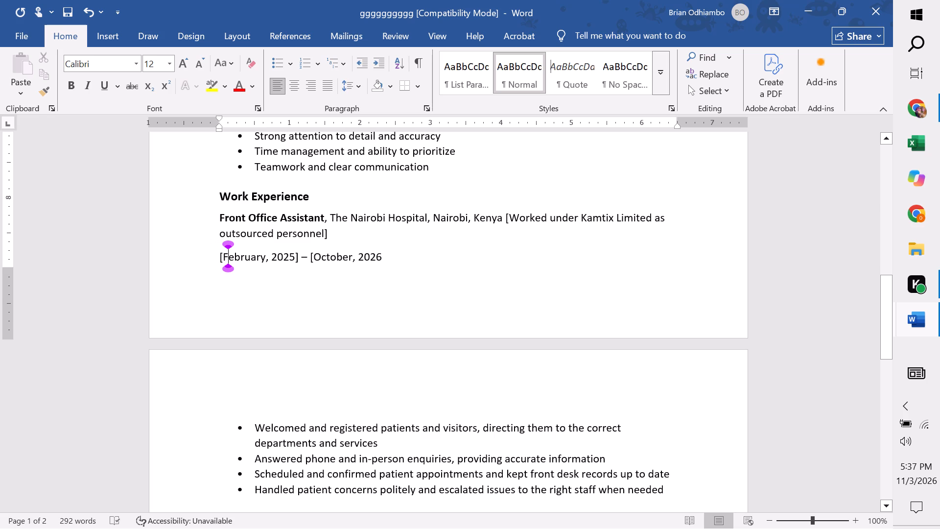
key(BackSpace)
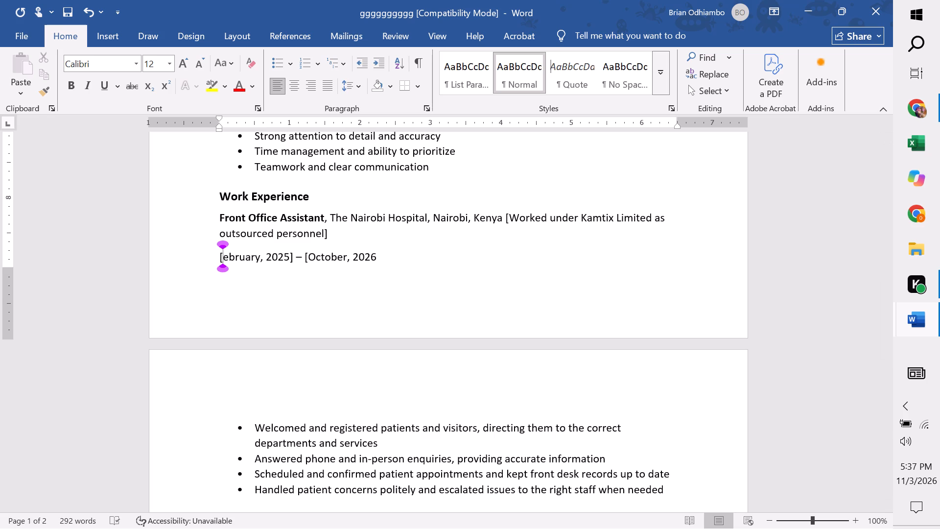
key(BackSpace)
key(f)
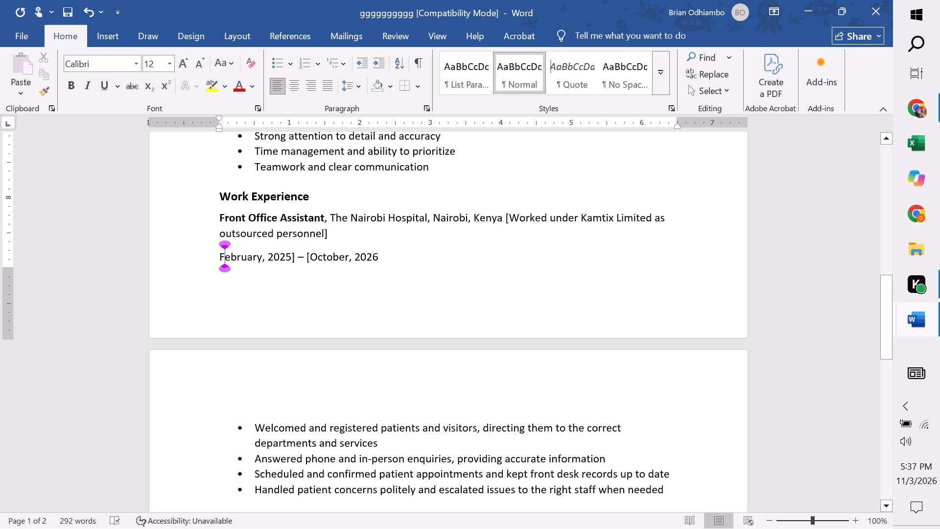
click(298, 255)
key(BackSpace)
key(BackSpace)
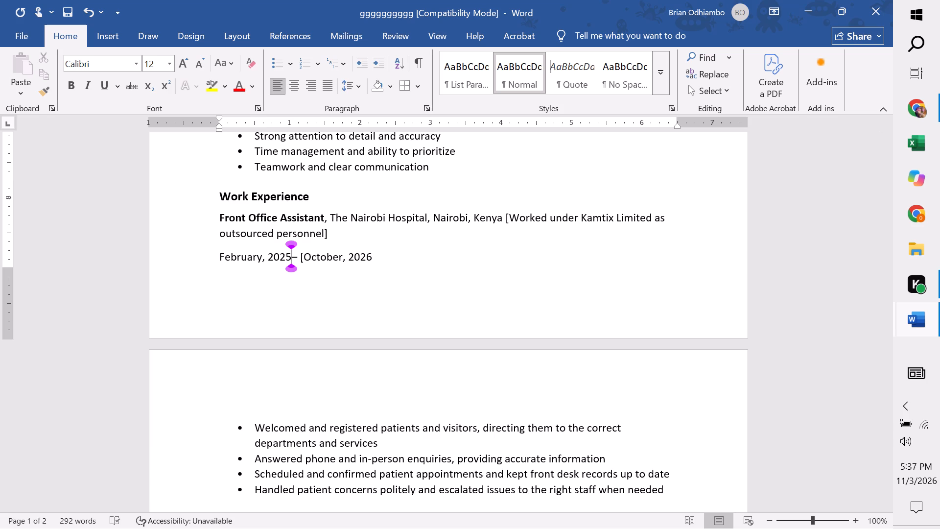
key(space)
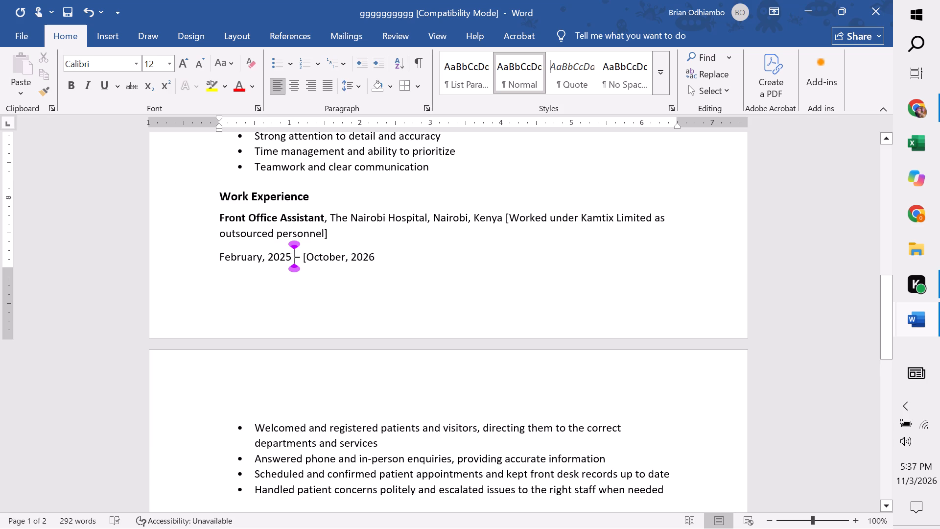
click(307, 259)
key(BackSpace)
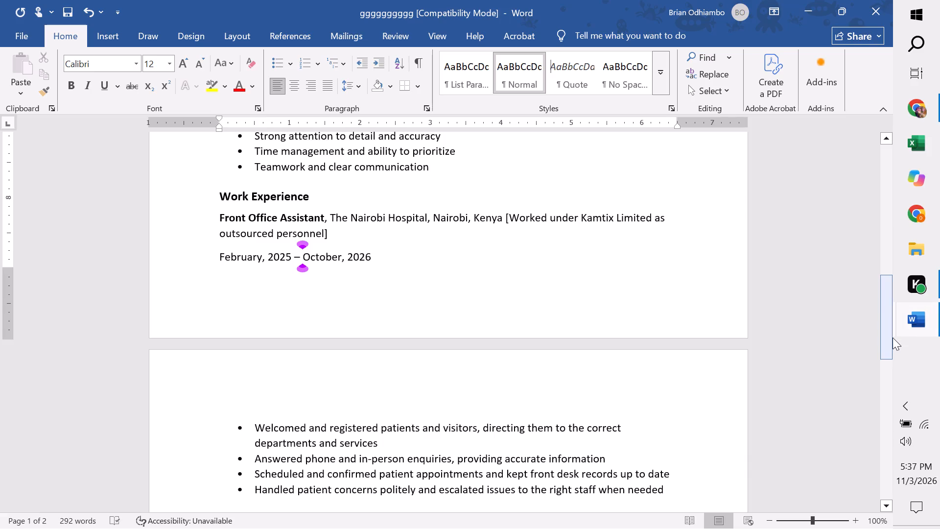
Proofread the Professional Summary and Key Skills sections on the CV's first page.
drag(893, 337, 910, 224)
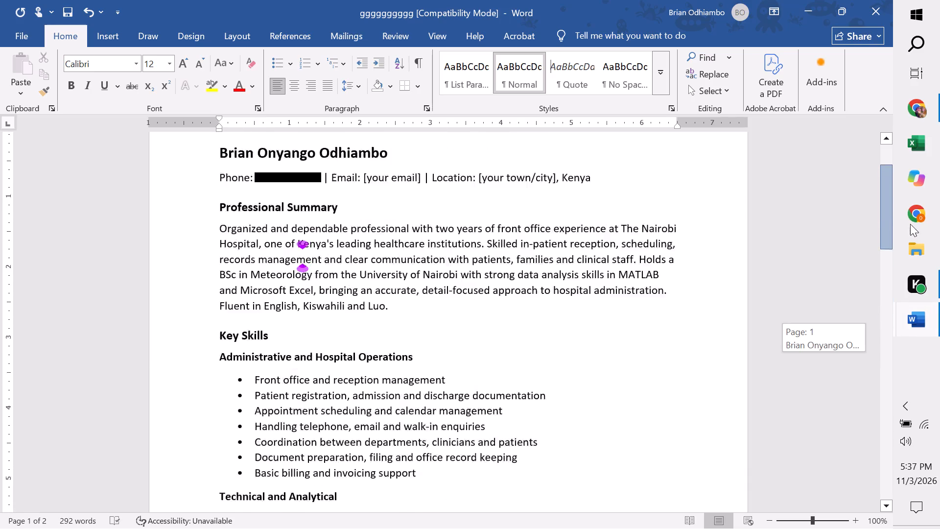
drag(910, 224, 923, 189)
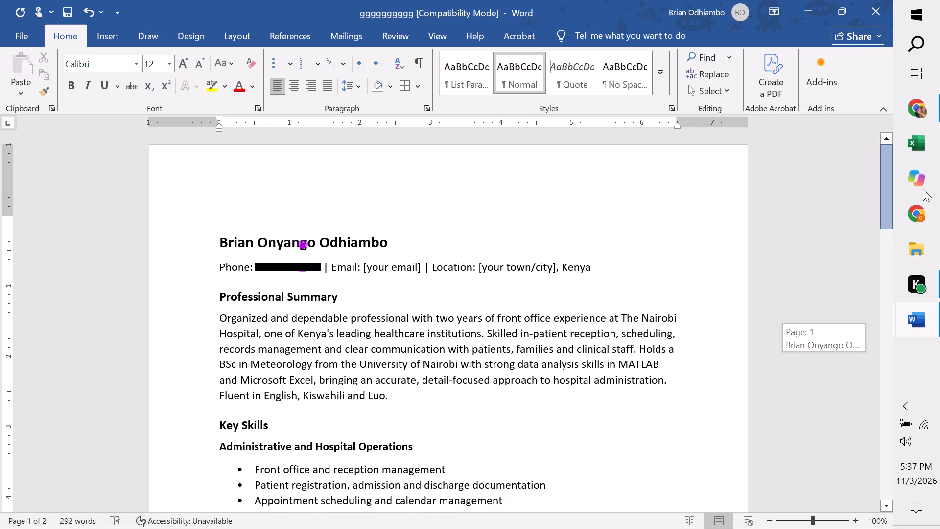
drag(923, 189, 928, 222)
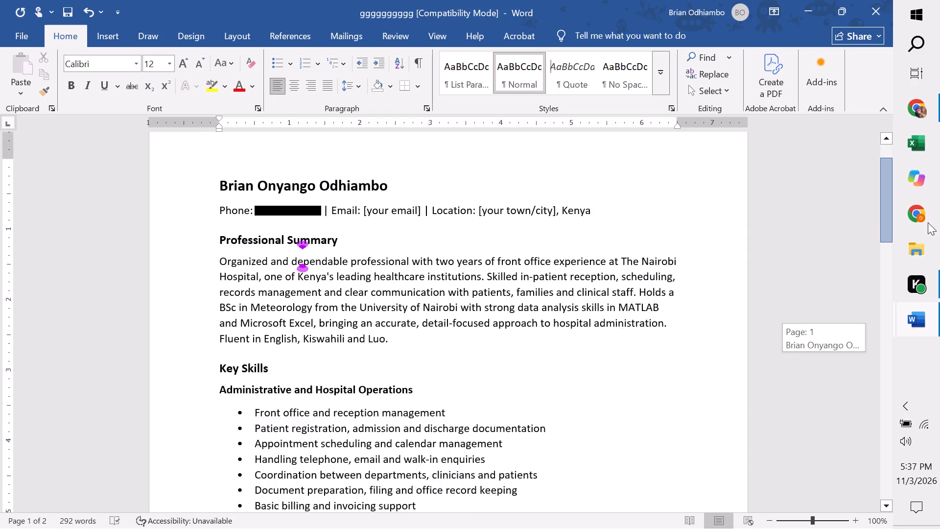
drag(928, 222, 928, 226)
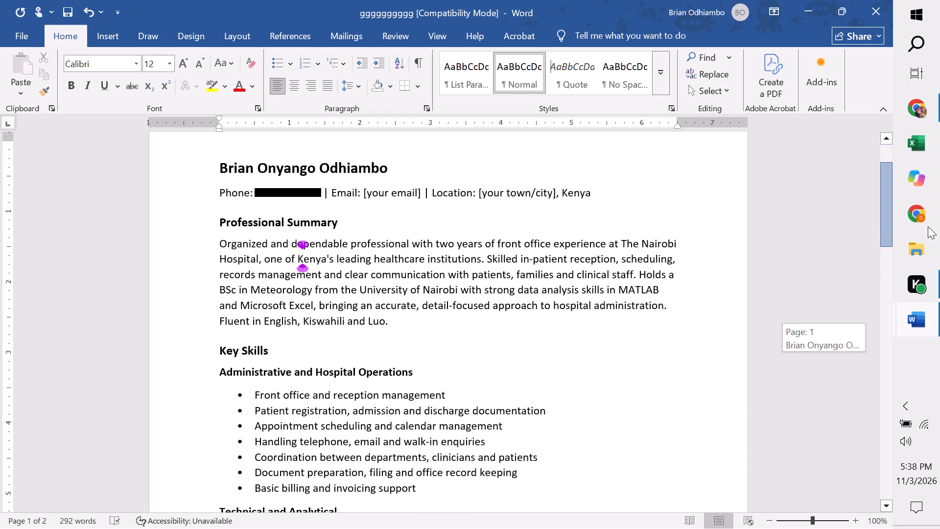
drag(928, 226, 928, 239)
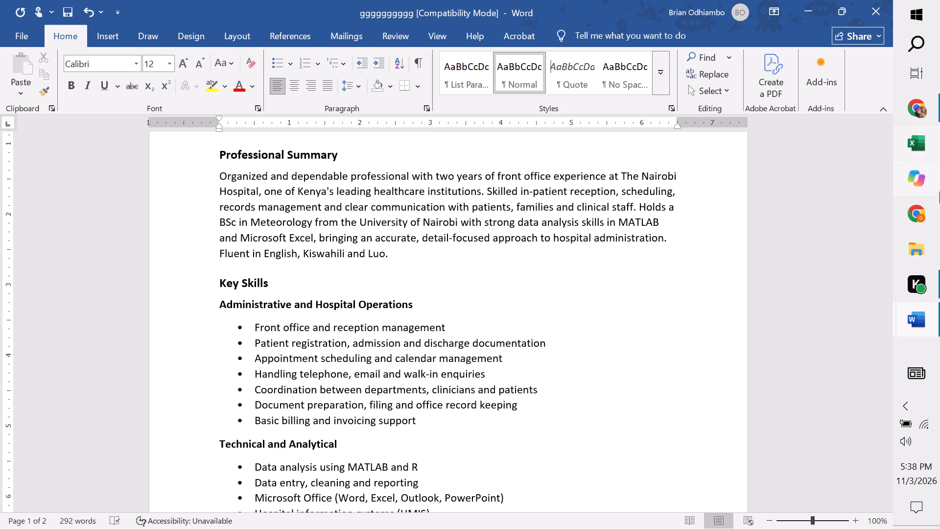
drag(883, 222, 885, 252)
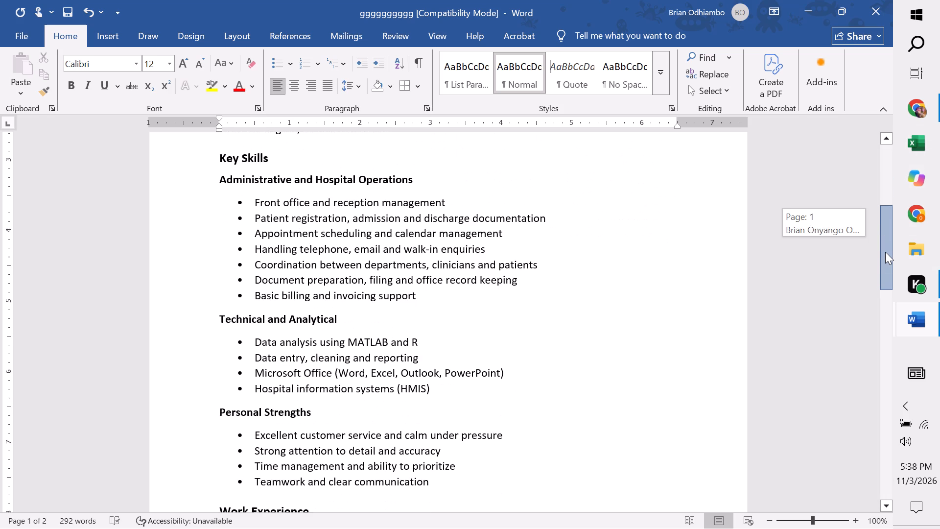
drag(885, 252, 885, 246)
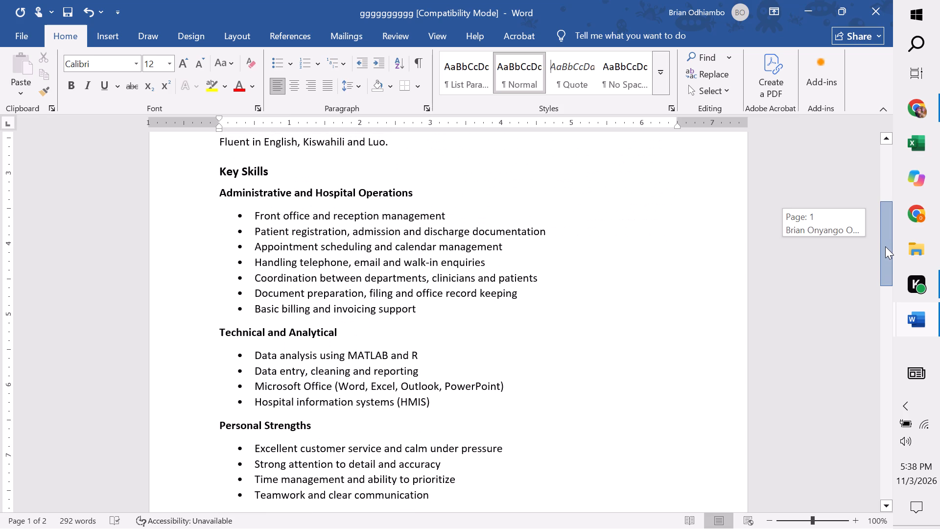
drag(885, 246, 888, 238)
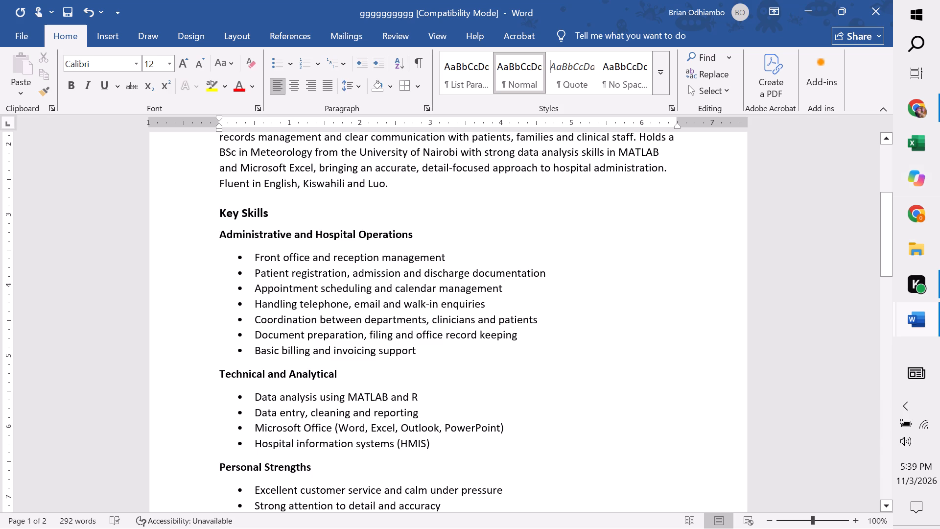
Replace "R" with "Microsoft Excel" in the data analysis bullet under Technical and Analytical.
click(441, 401)
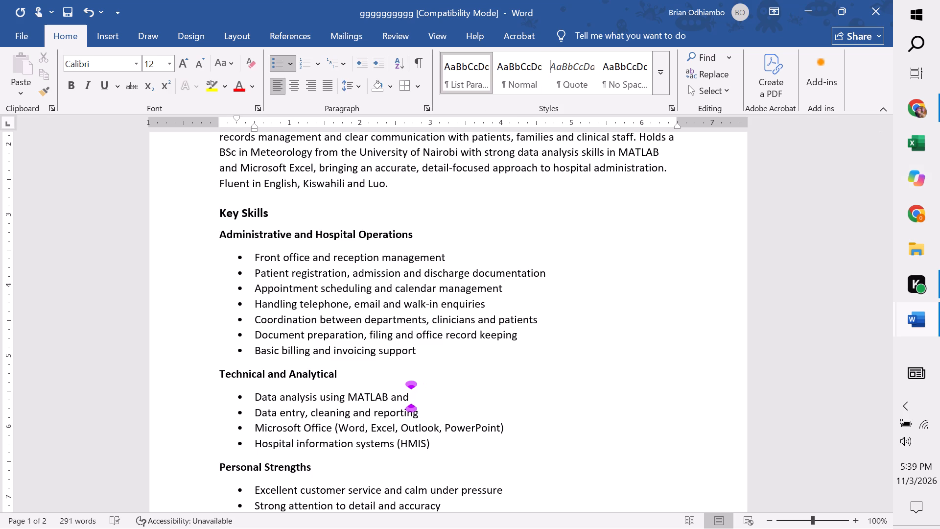
text(icr)
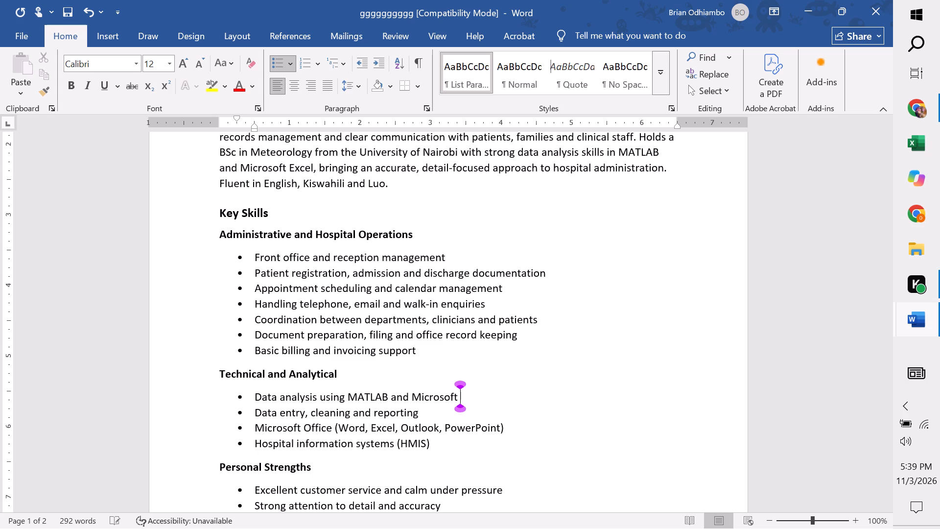
key(e)
text(xcel)
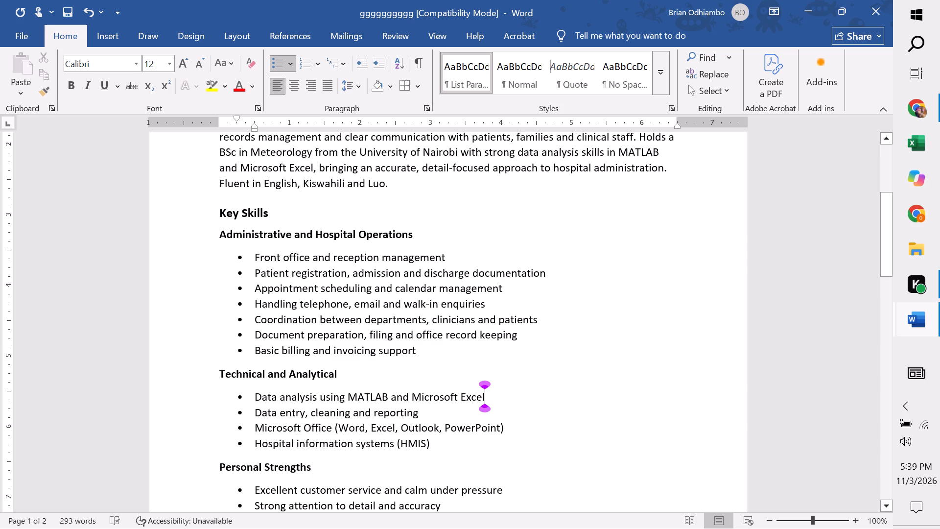
Add the word "data" at the end of the "Data entry, cleaning and reporting" bullet under Technical and Analytical.
click(434, 419)
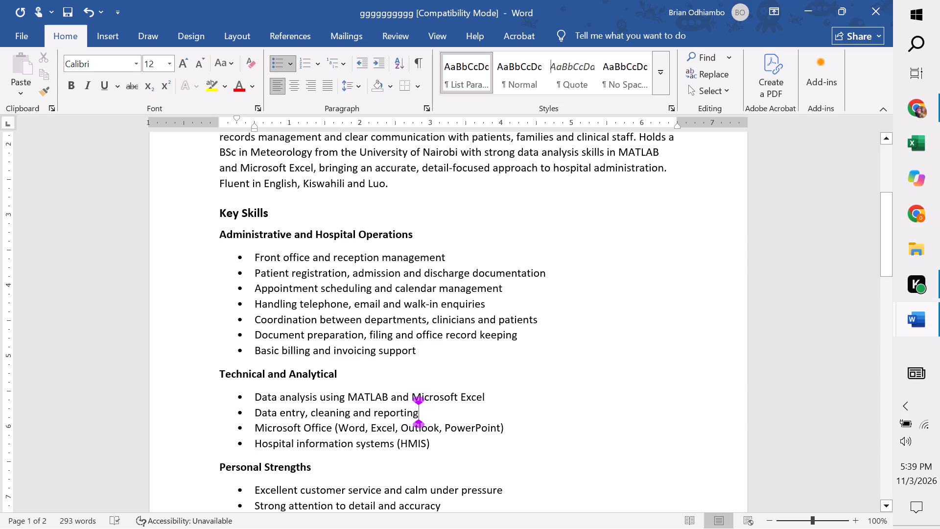
key(space)
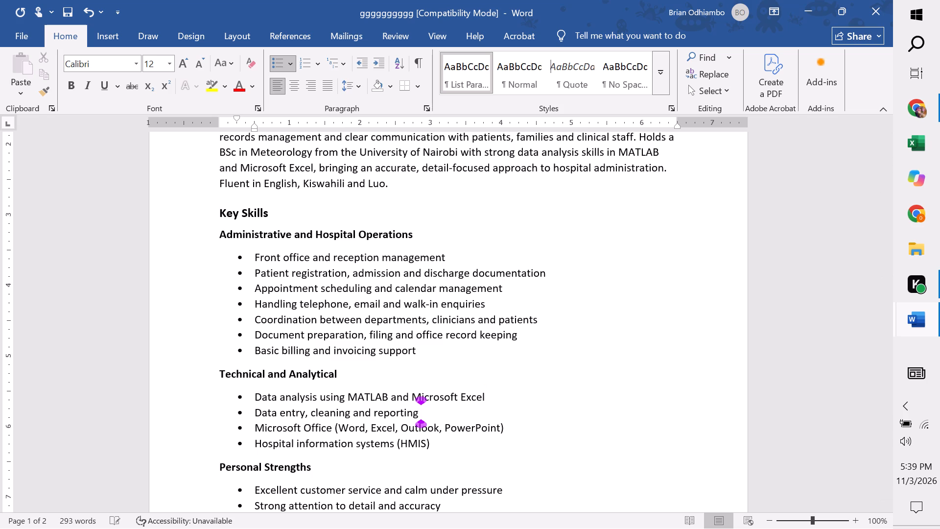
key(t)
text(o re)
key(BackSpace)
key(BackSpace)
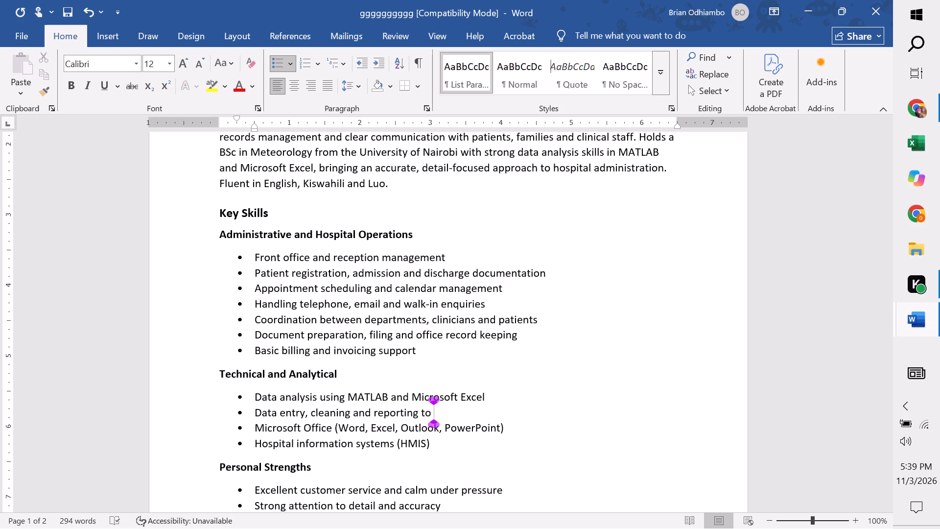
key(BackSpace)
key(BackSpace)
key(BackSpace)
text(data)
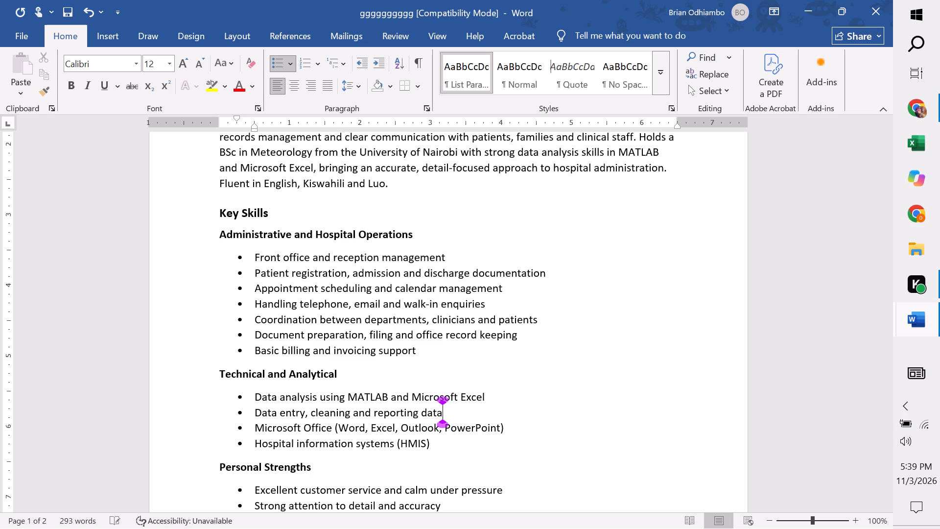
Proofread the Personal Strengths, Work Experience, Education and Languages sections of the CV.
click(449, 481)
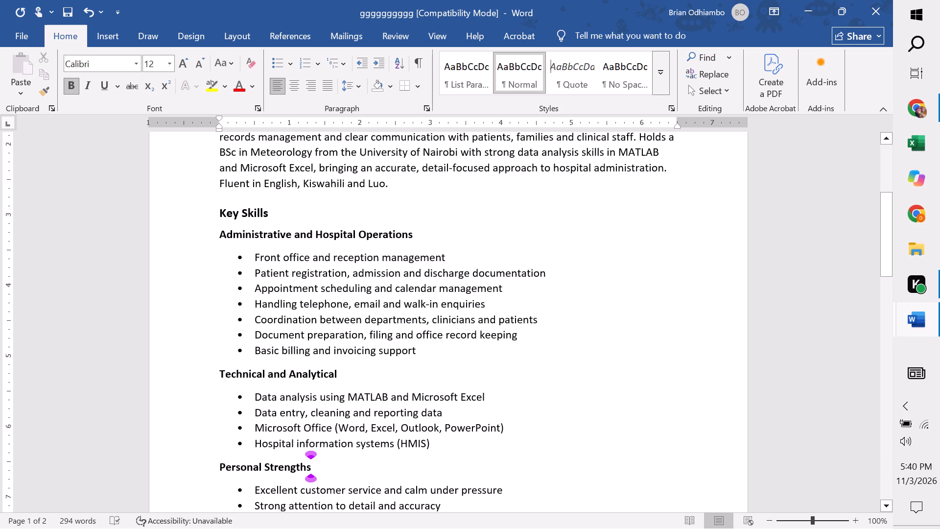
drag(884, 261, 884, 274)
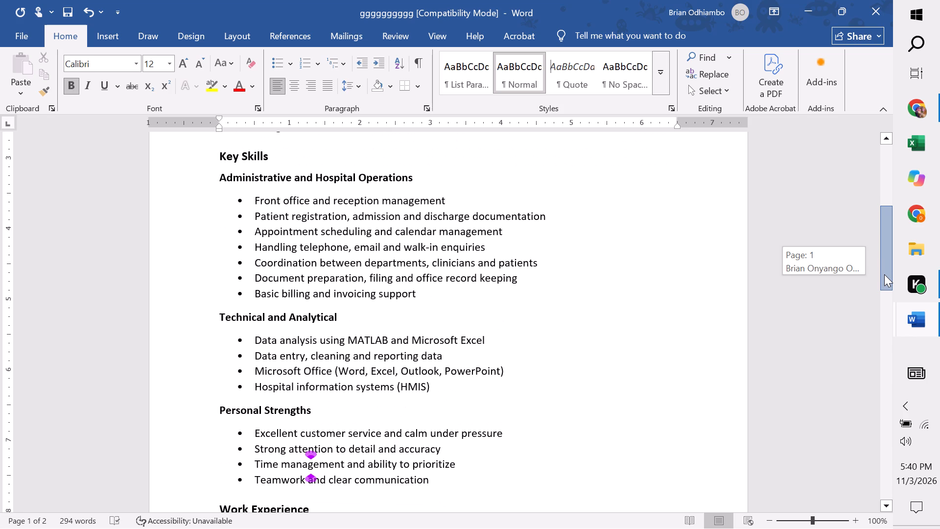
drag(884, 274, 884, 292)
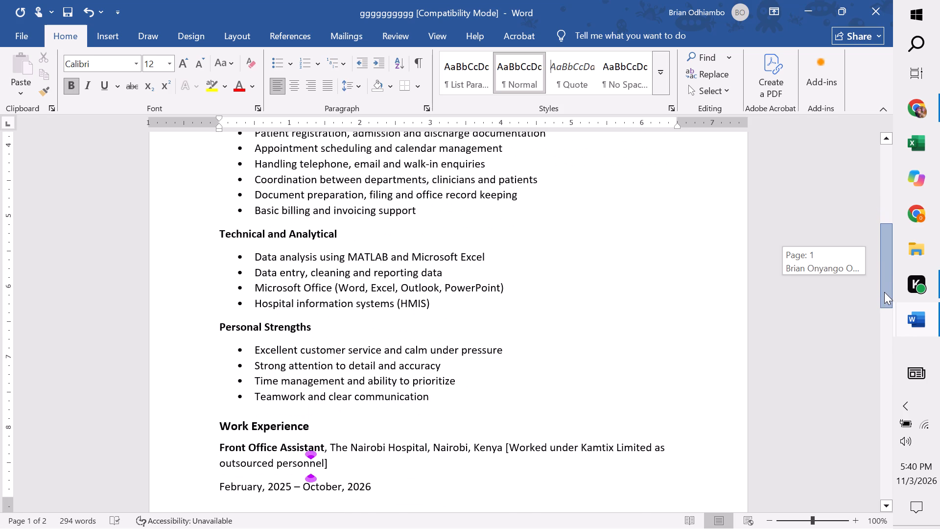
drag(884, 292, 886, 323)
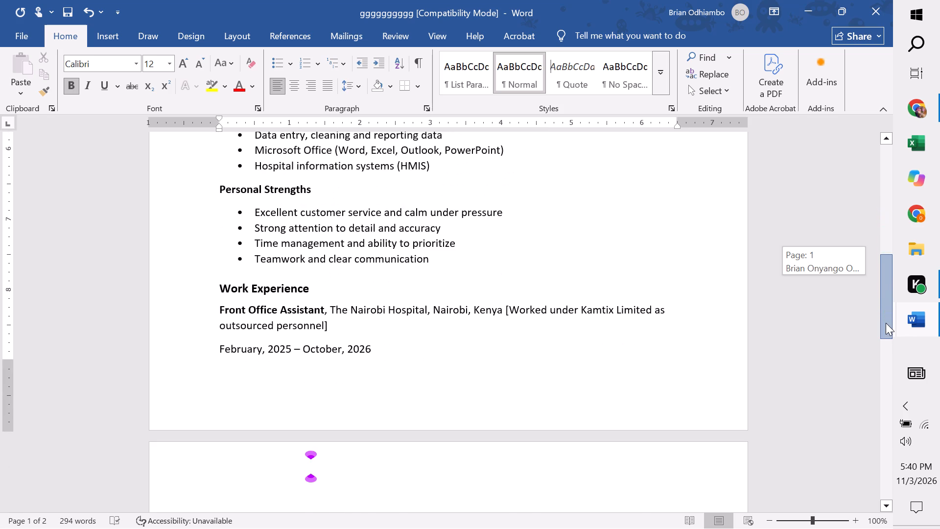
drag(886, 323, 886, 342)
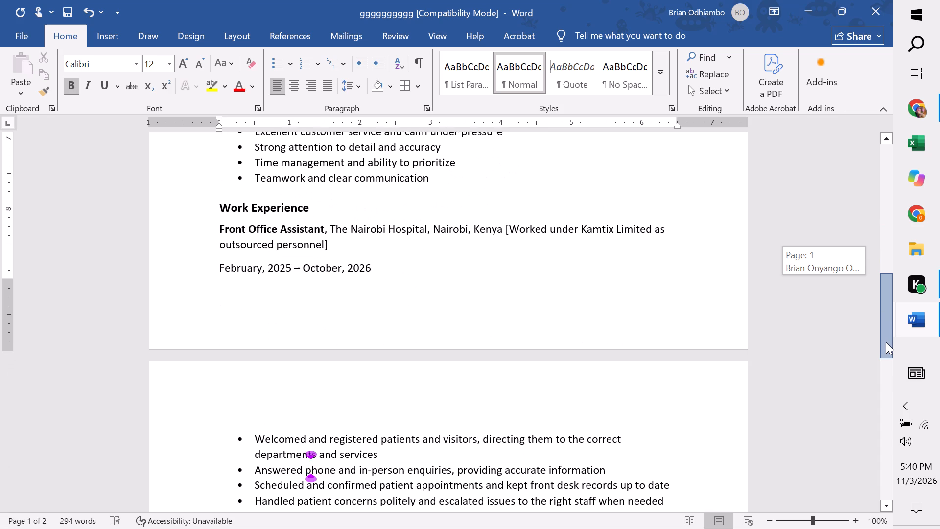
drag(886, 342, 890, 387)
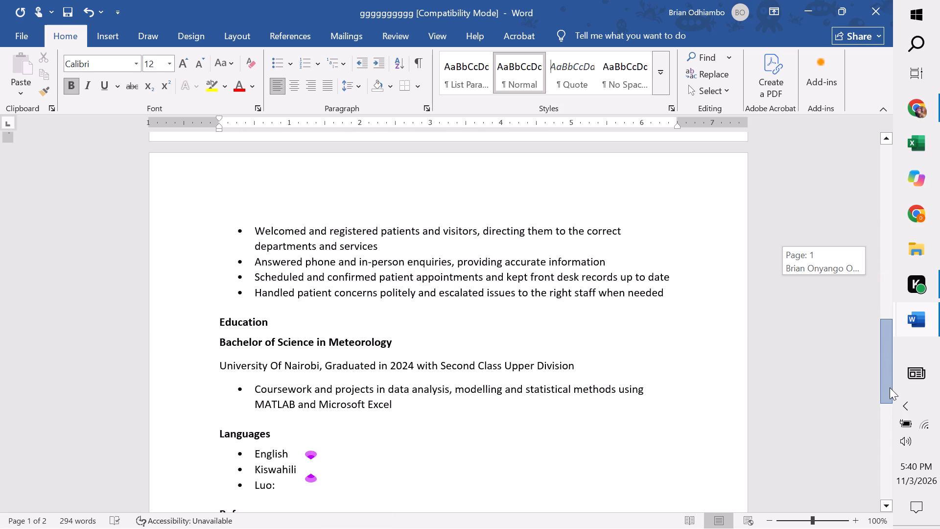
drag(890, 387, 890, 203)
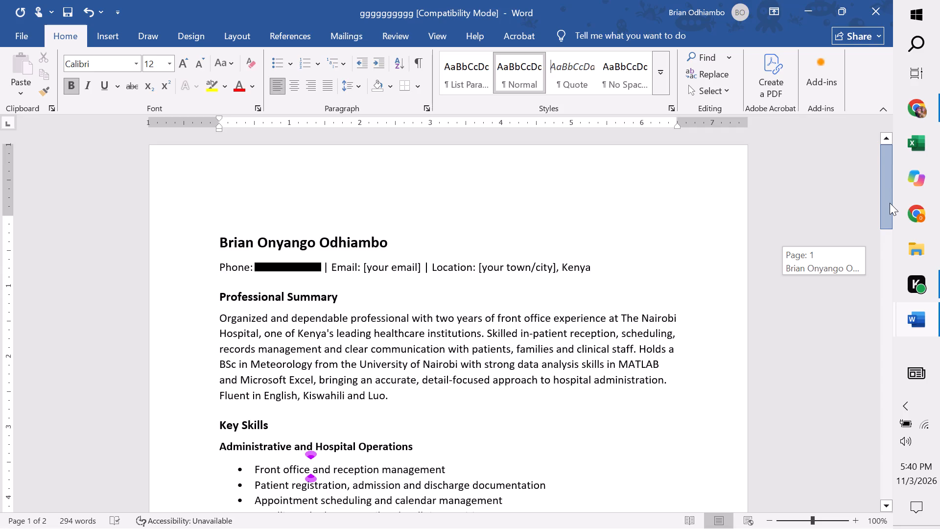
Insert blank lines after the "Teamwork and clear communication" bullet to push the Work Experience heading onto the second page.
drag(890, 203, 889, 298)
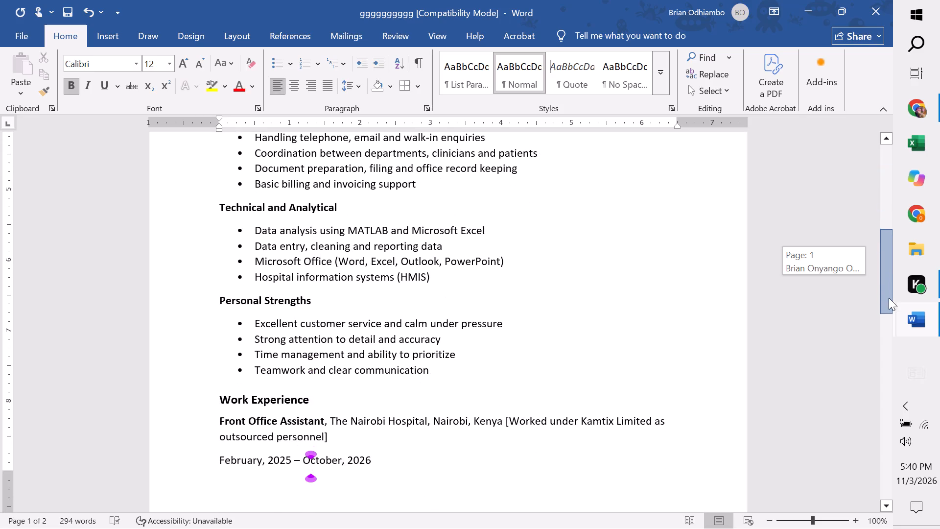
drag(889, 298, 890, 332)
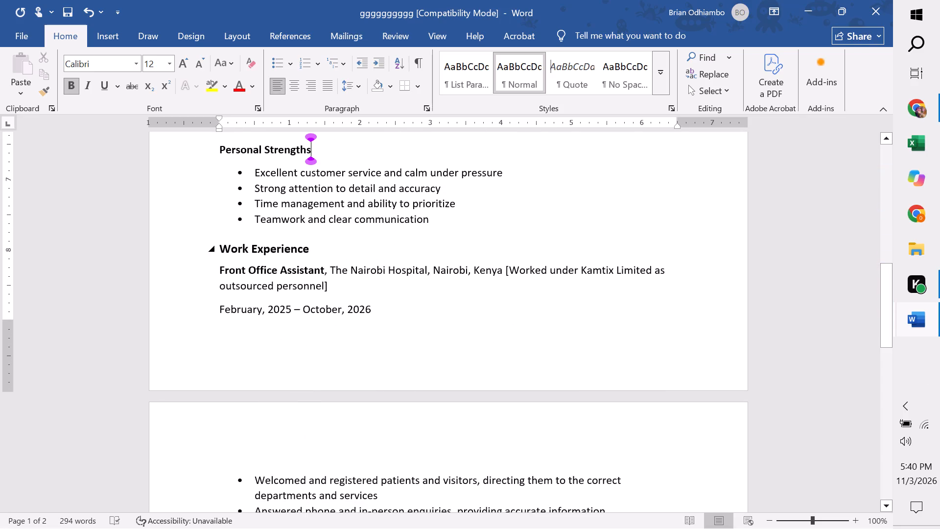
click(439, 215)
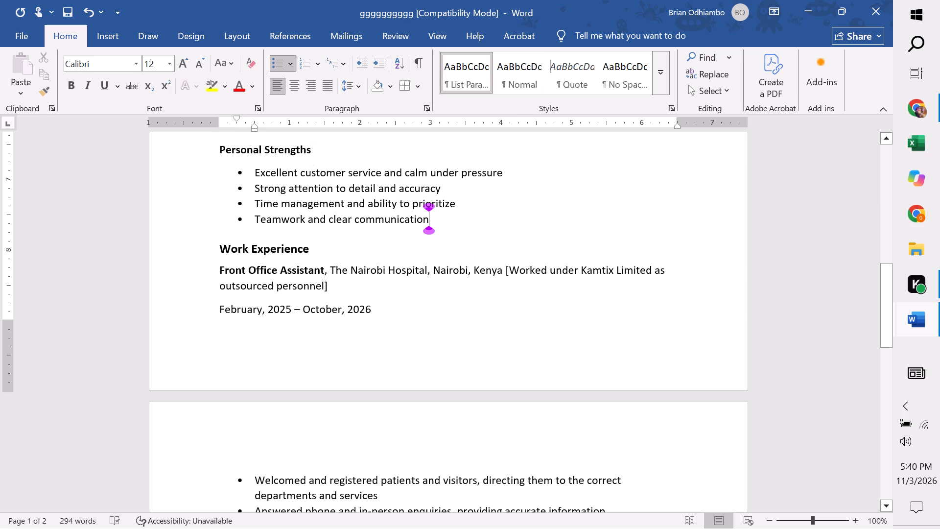
key(Return)
key(Return)
key(Return)
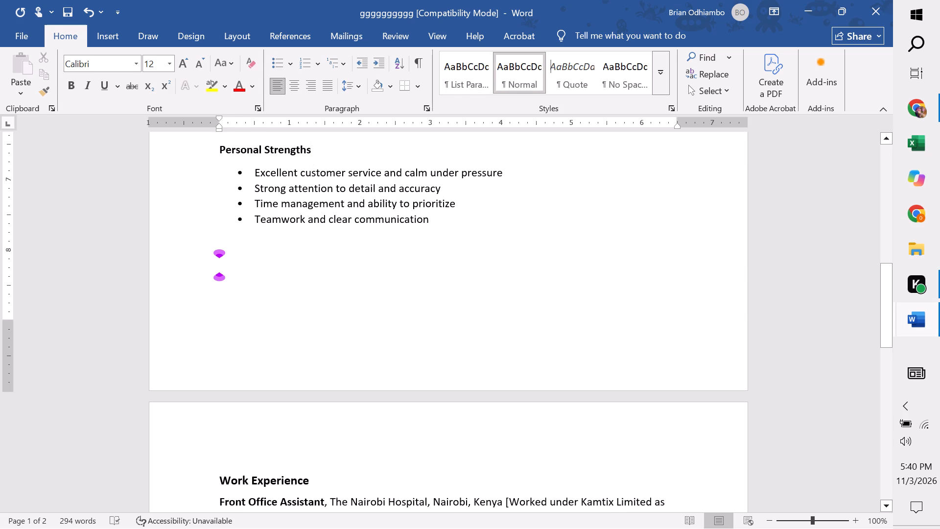
Check the layout of the second page from Work Experience through to References.
drag(888, 311, 877, 449)
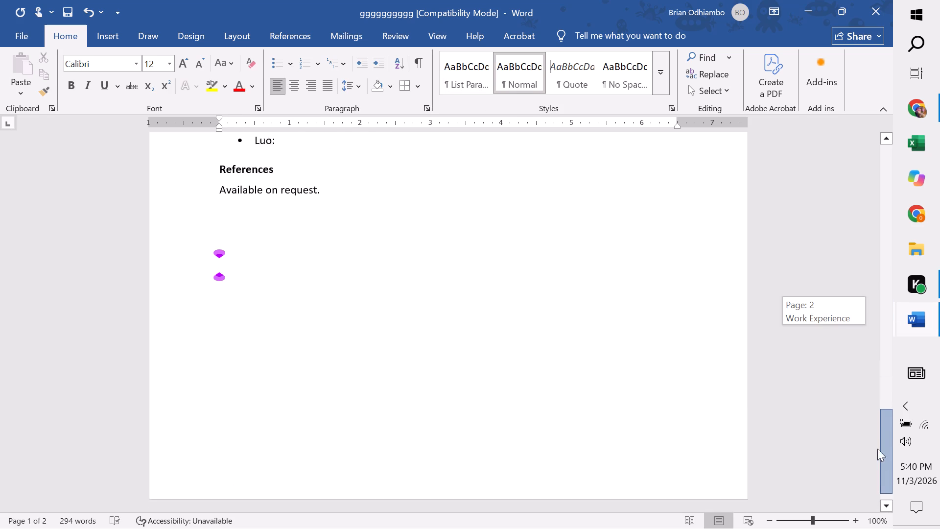
drag(877, 449, 894, 361)
click(516, 318)
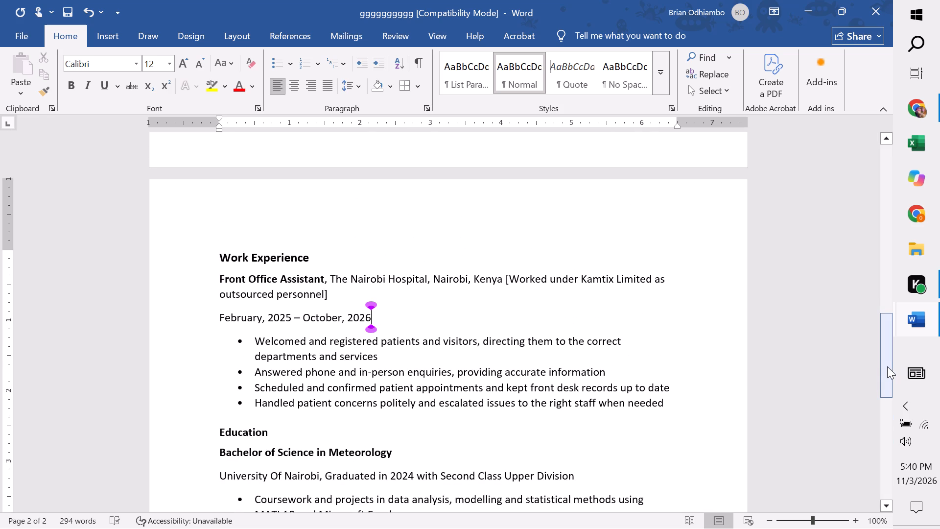
drag(887, 366, 853, 516)
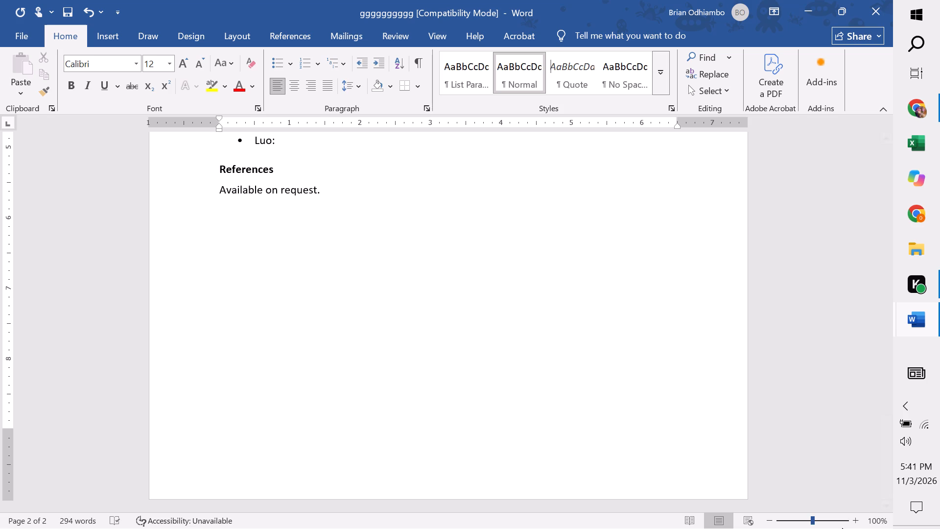
drag(888, 441, 829, 251)
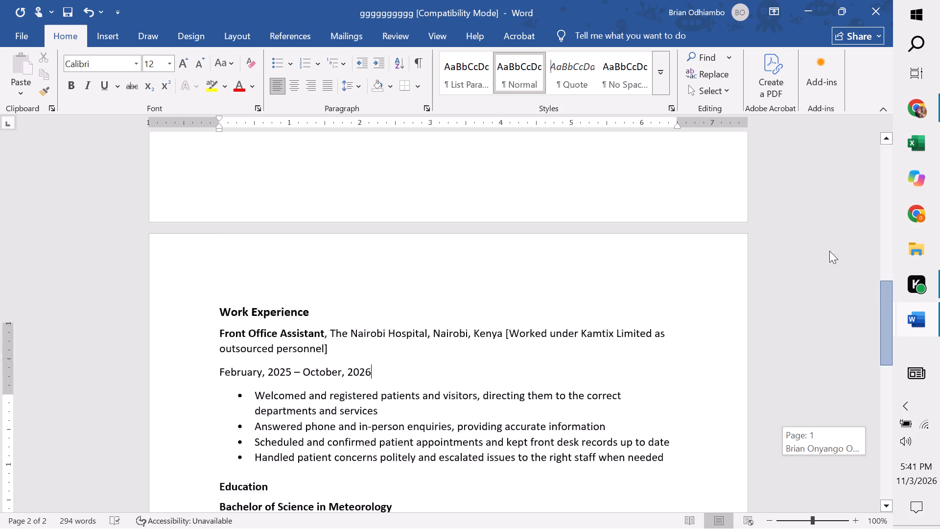
Remove the separator after the phone number and move the email and location details onto a new line below it.
drag(829, 251, 829, 43)
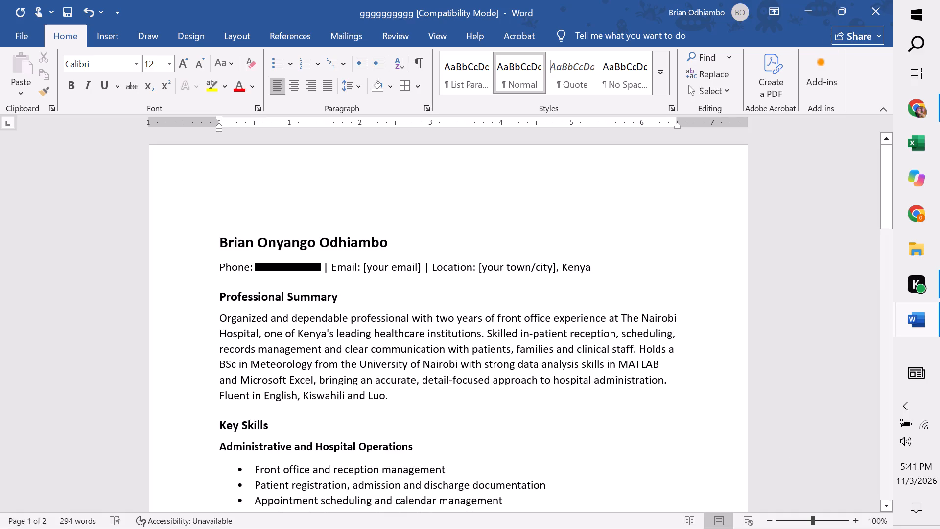
click(329, 264)
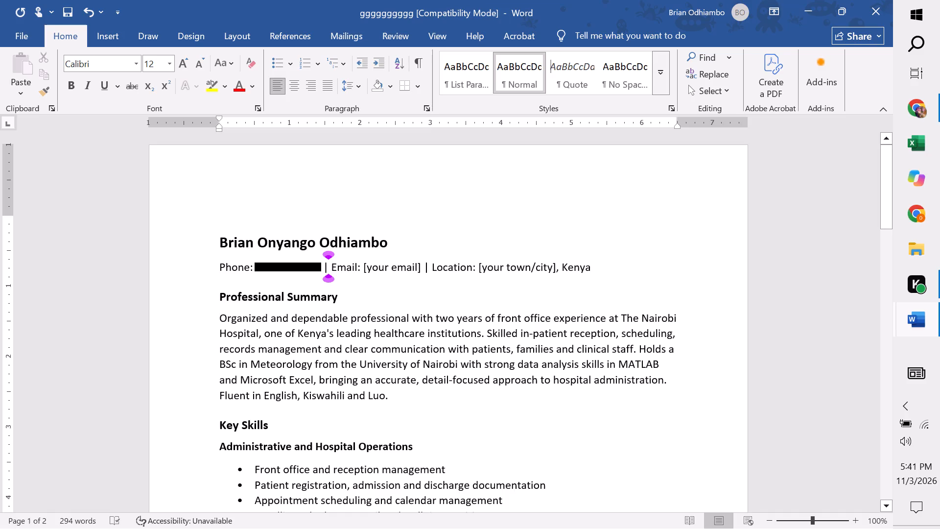
key(BackSpace)
key(BackSpace)
key(Return)
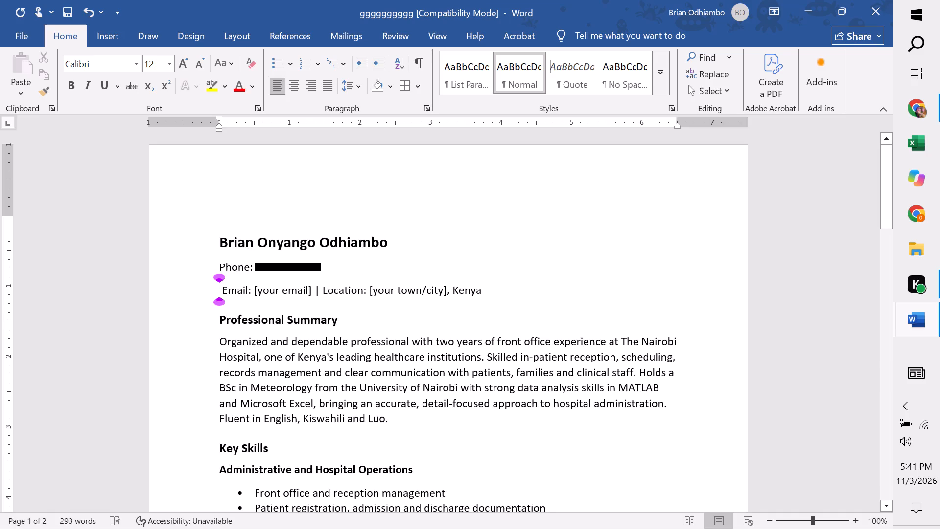
Delete the "[your email]" placeholder following the Email label in the contact details.
click(316, 287)
key(BackSpace)
key(BackSpace)
key(BackSpace)
key(BackSpace)
key(BackSpace)
key(BackSpace)
key(BackSpace)
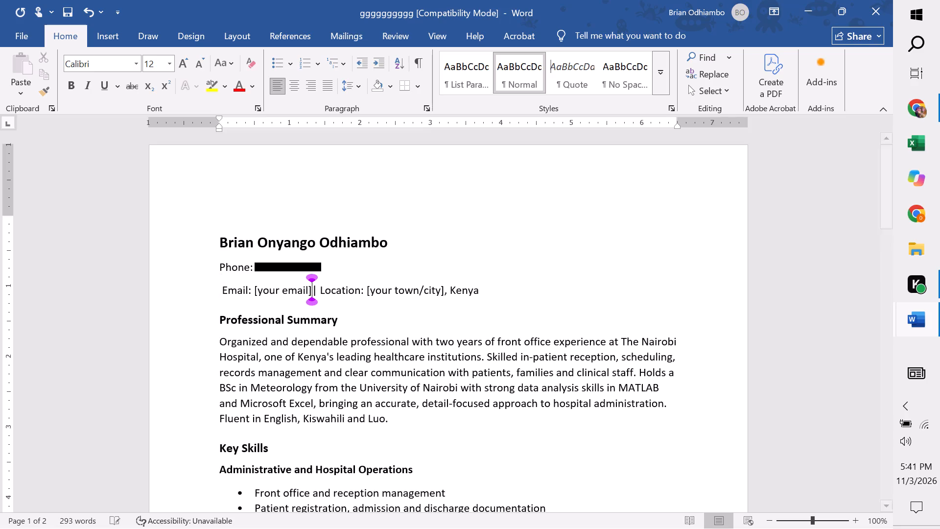
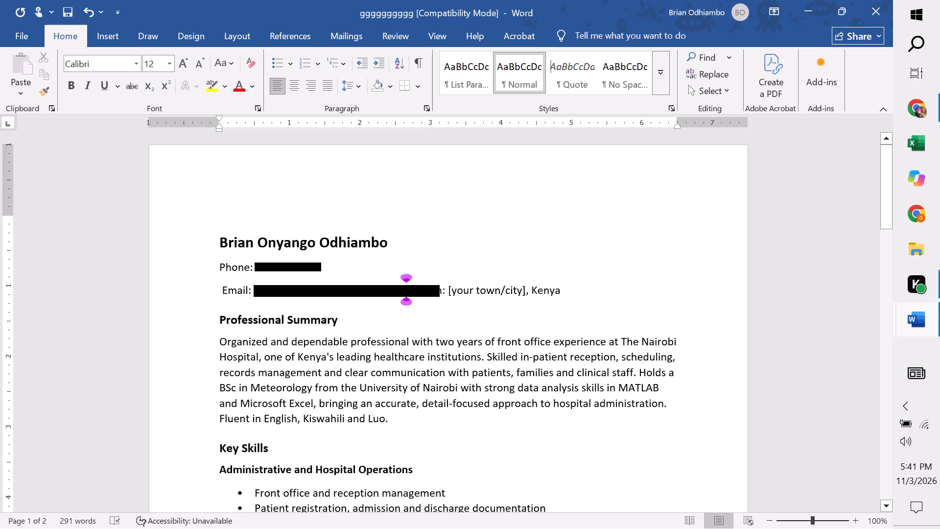
Remove the separator after the email address and move the location details onto their own line below it.
click(400, 291)
key(BackSpace)
key(BackSpace)
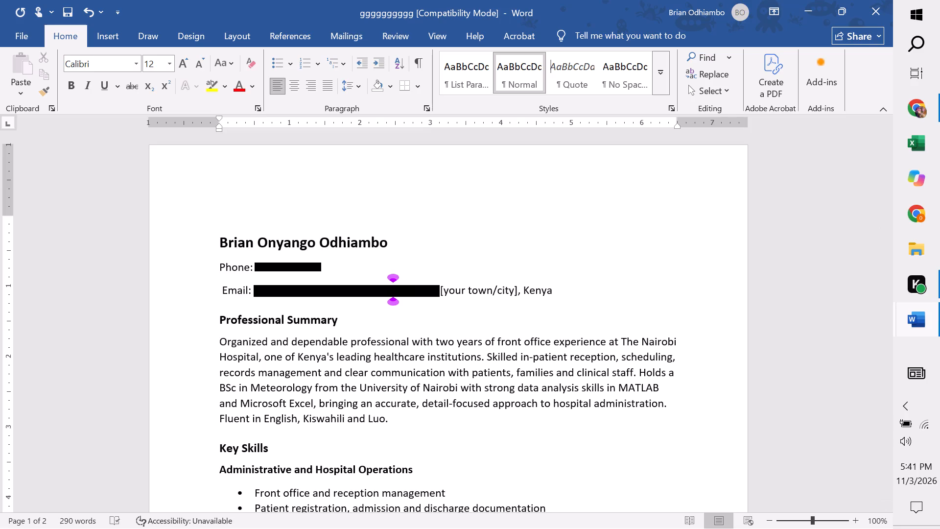
key(Return)
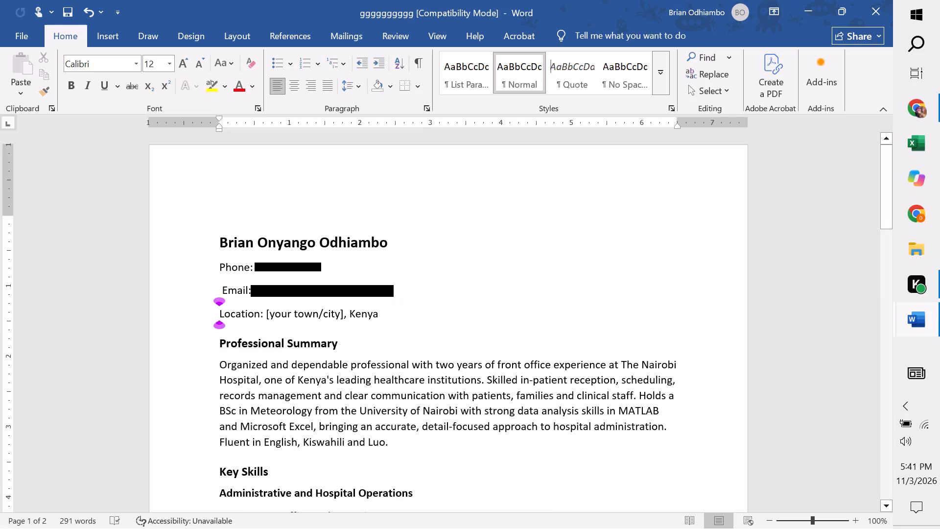
Delete the "[your town/city]" placeholder and the Location label text before ", Kenya" in the contact details.
click(344, 313)
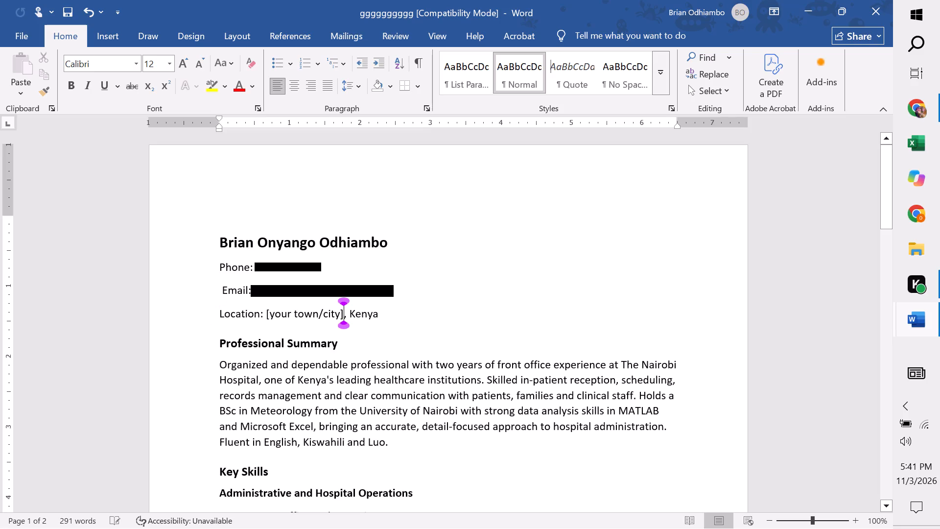
key(BackSpace)
key(BackSpace)
key(BackSpace)
key(BackSpace)
key(BackSpace)
key(BackSpace)
key(BackSpace)
key(BackSpace)
key(BackSpace)
key(BackSpace)
key(BackSpace)
key(BackSpace)
key(BackSpace)
key(BackSpace)
key(BackSpace)
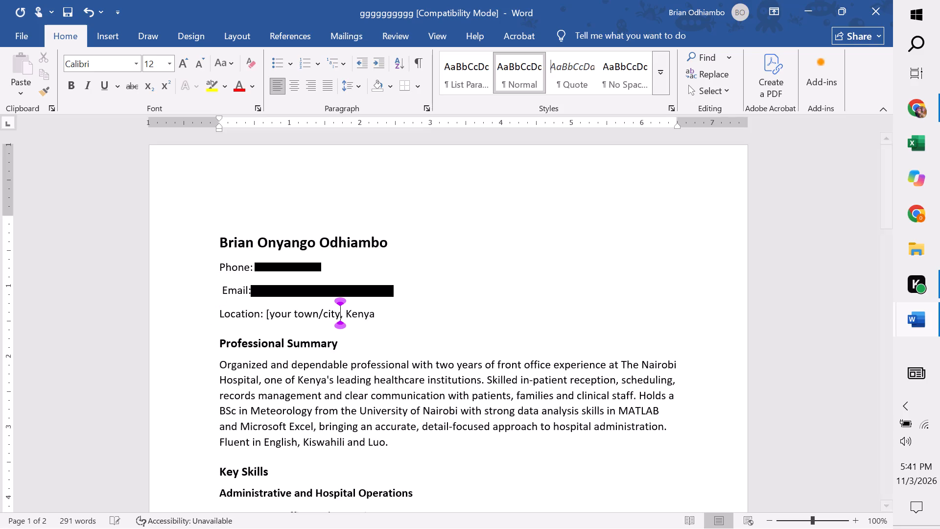
key(BackSpace)
key(BackSpace)
key(BackSpace)
key(BackSpace)
key(BackSpace)
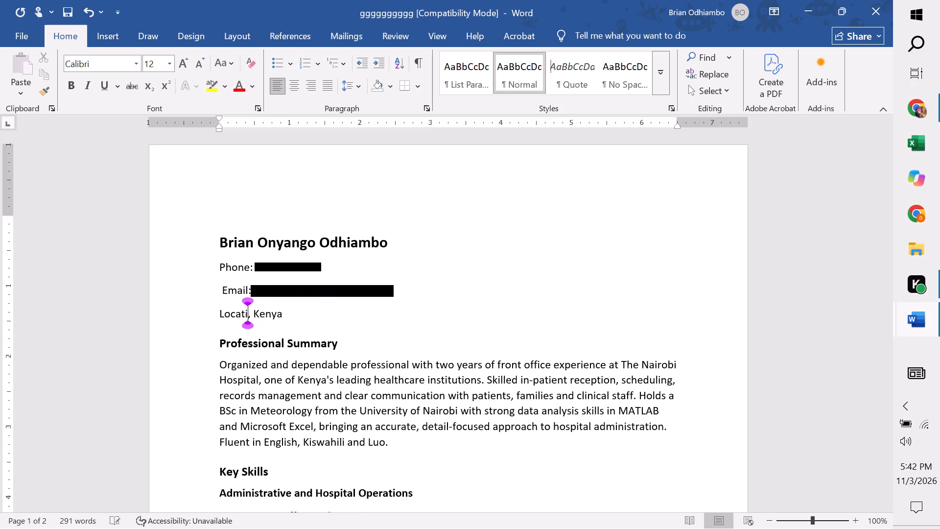
key(BackSpace)
key(BackSpace)
key(BackSpace)
key(BackSpace)
key(BackSpace)
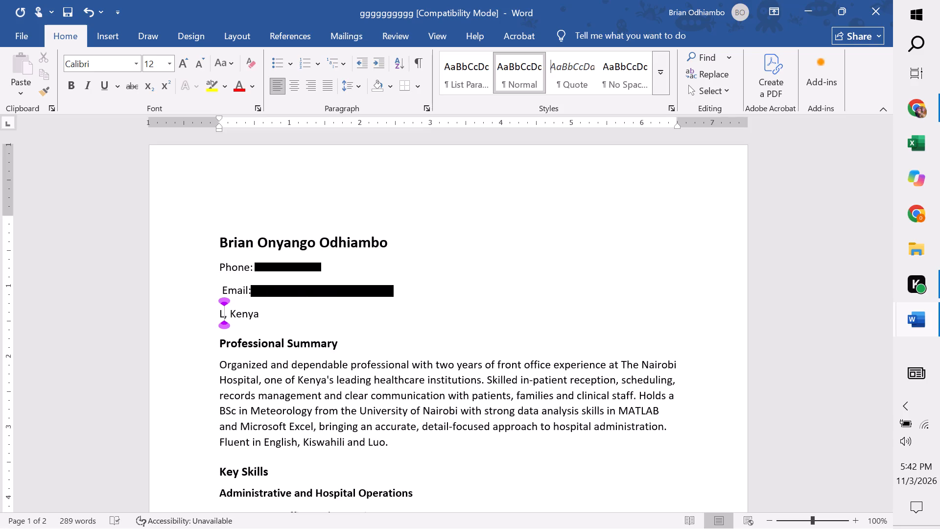
Remove the stray space before the Email label in the contact details.
click(224, 290)
key(BackSpace)
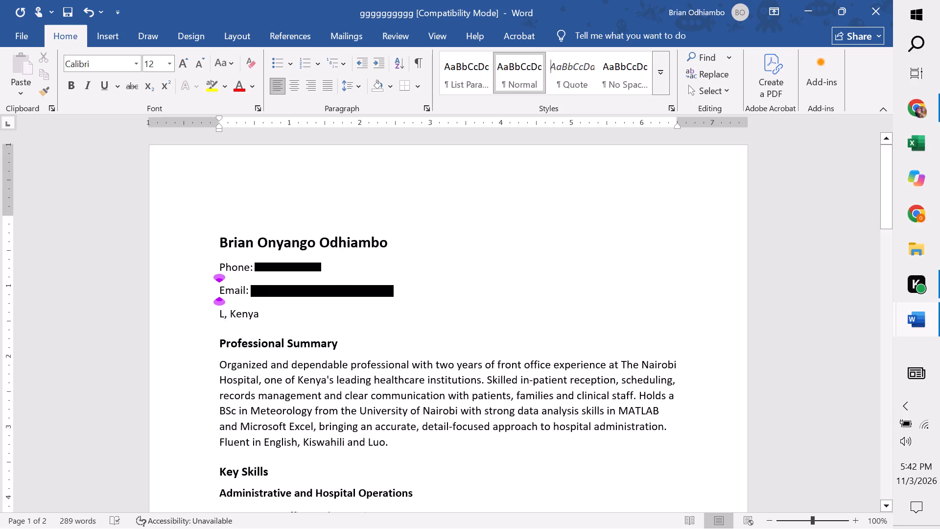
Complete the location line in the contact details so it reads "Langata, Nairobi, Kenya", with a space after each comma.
click(223, 314)
text(angata)
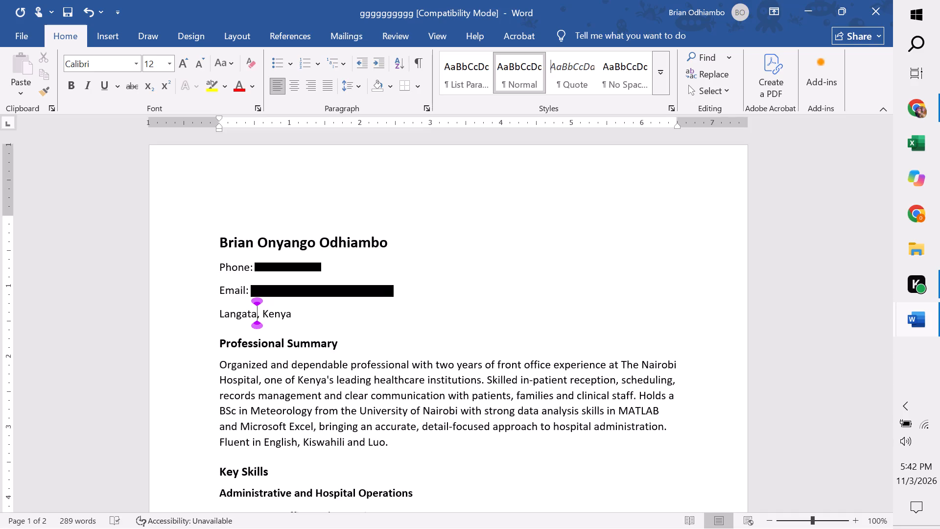
key(comma)
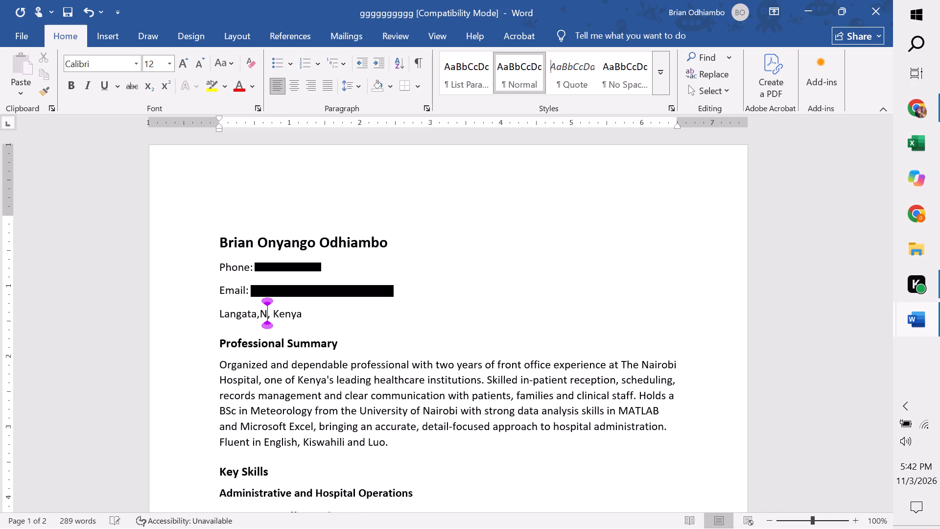
text(air)
text(obi)
click(354, 319)
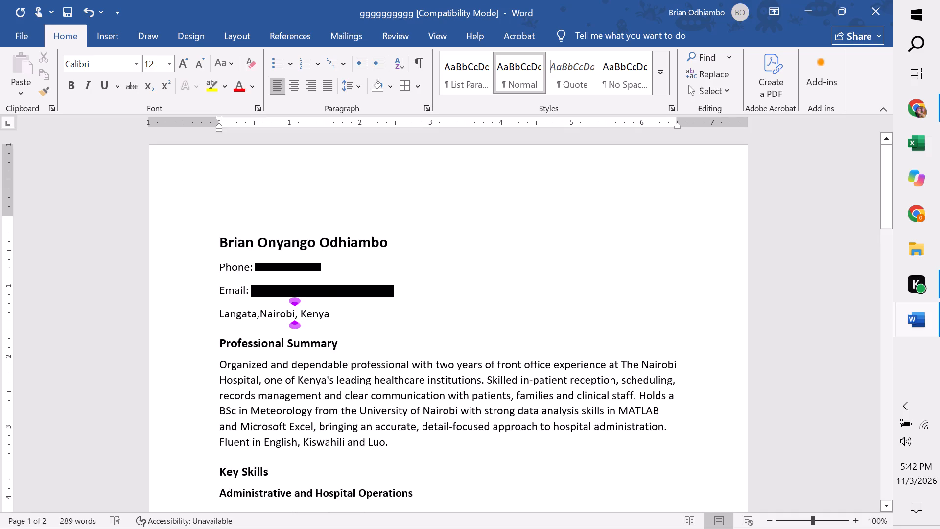
click(258, 313)
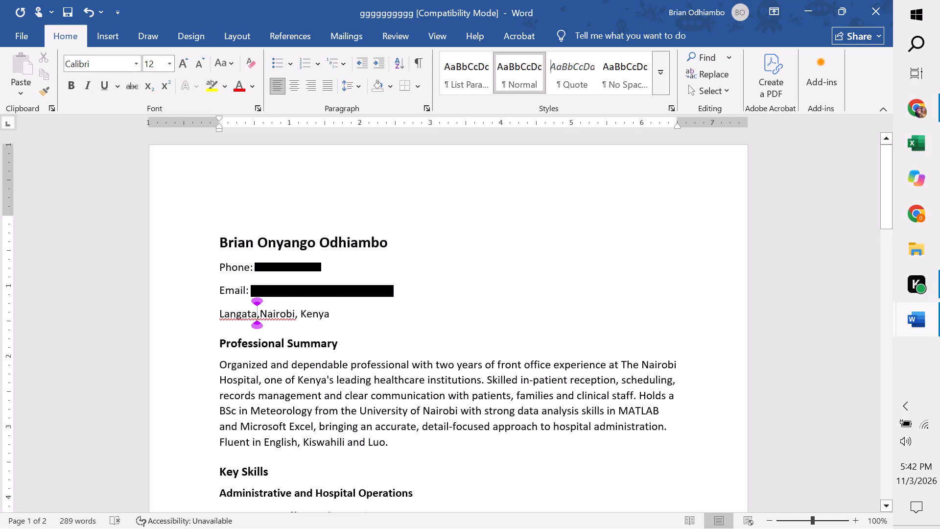
click(260, 313)
key(space)
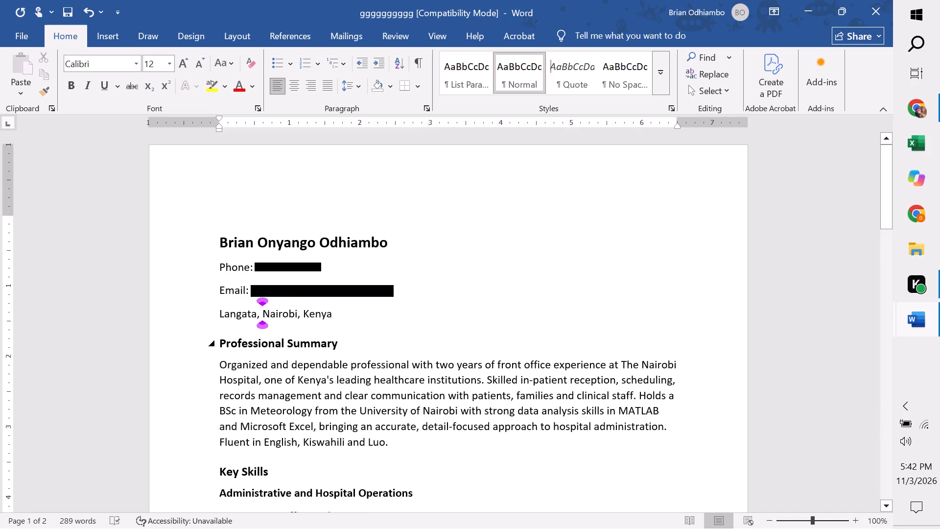
click(356, 339)
click(348, 315)
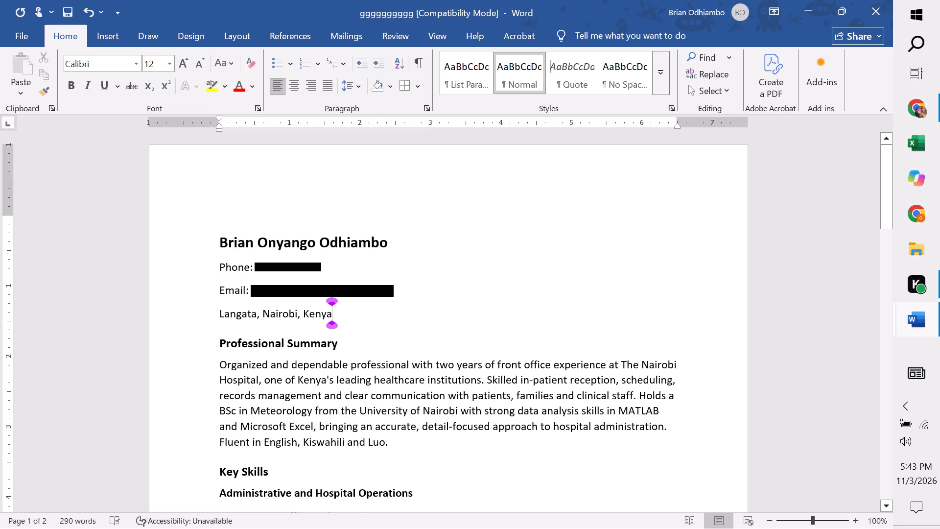
Remove the two spaces inside the phone number so its digits run together.
click(286, 265)
click(284, 265)
key(BackSpace)
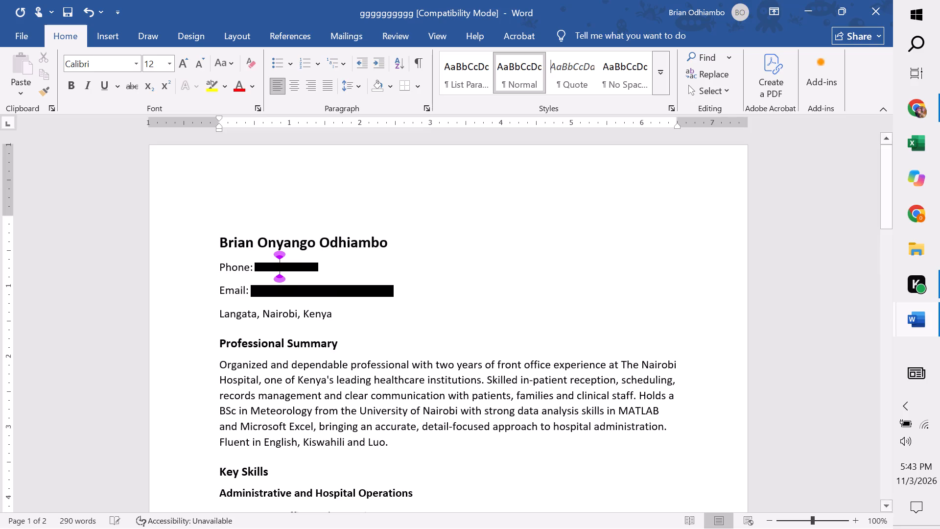
click(302, 265)
key(BackSpace)
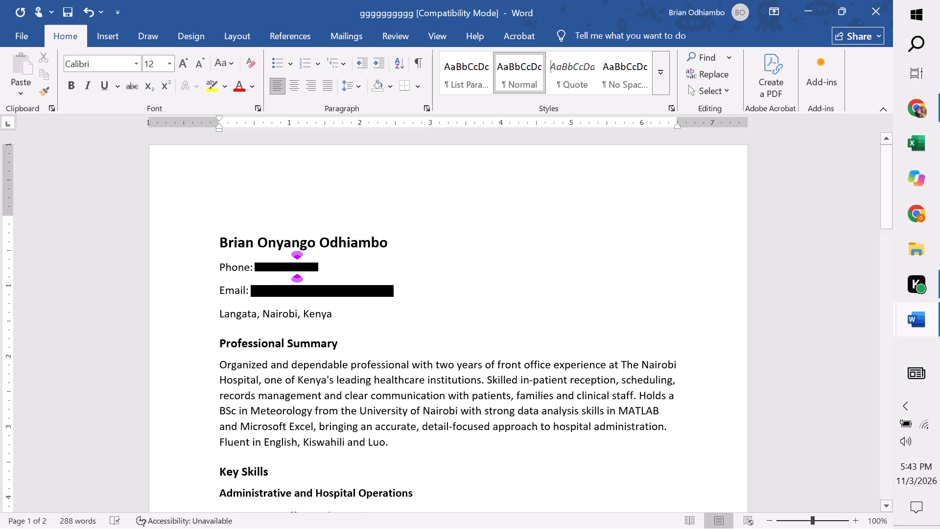
click(445, 331)
Proofread the summary and skills, and bold "The Nairobi Hospital, Nairobi, Kenya" in the Front Office Assistant line under Work Experience.
click(496, 404)
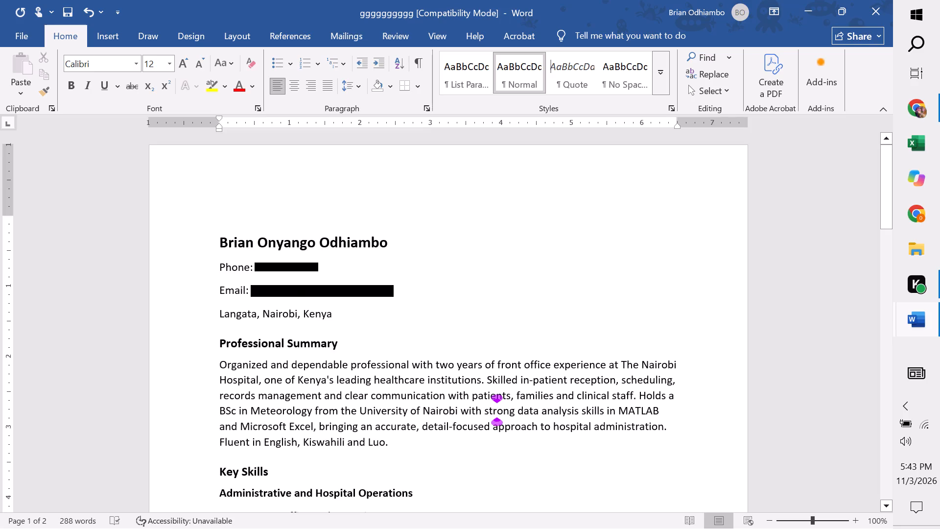
click(365, 441)
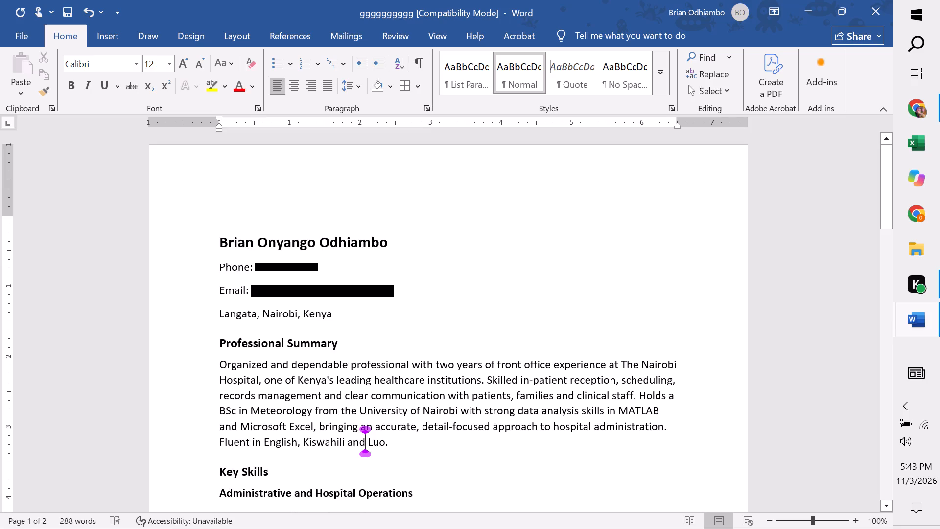
drag(882, 217, 888, 264)
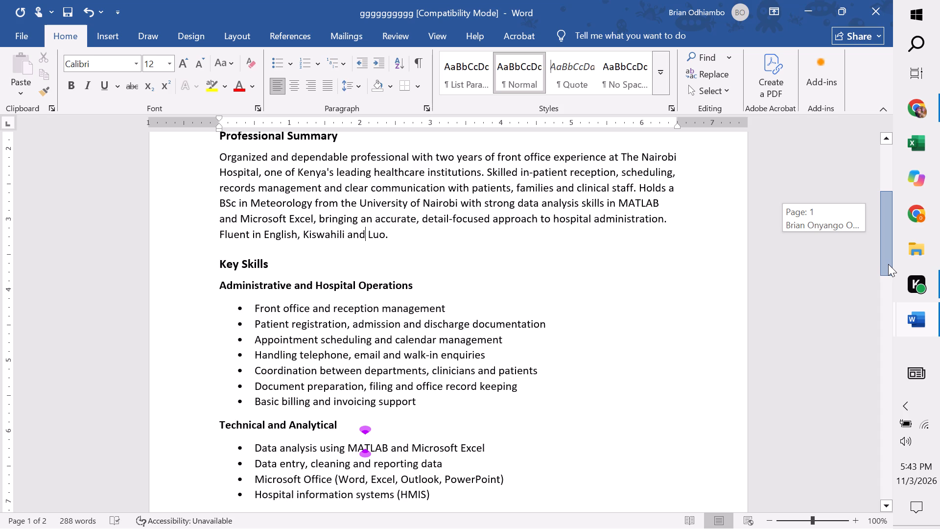
drag(888, 264, 888, 278)
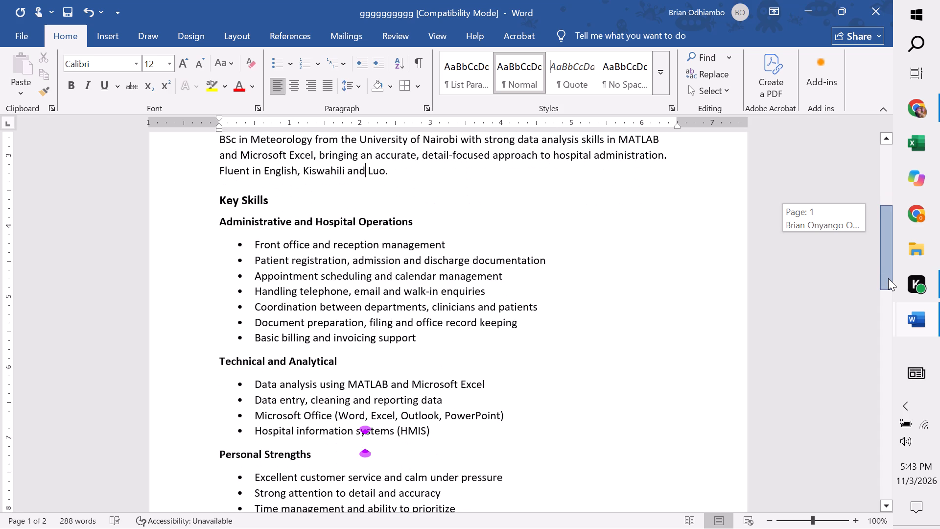
drag(888, 278, 894, 343)
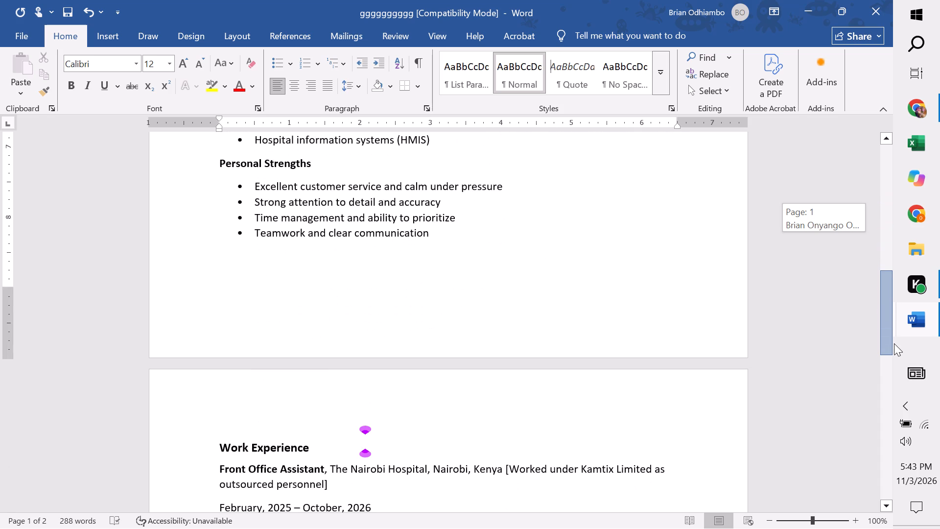
drag(894, 343, 898, 369)
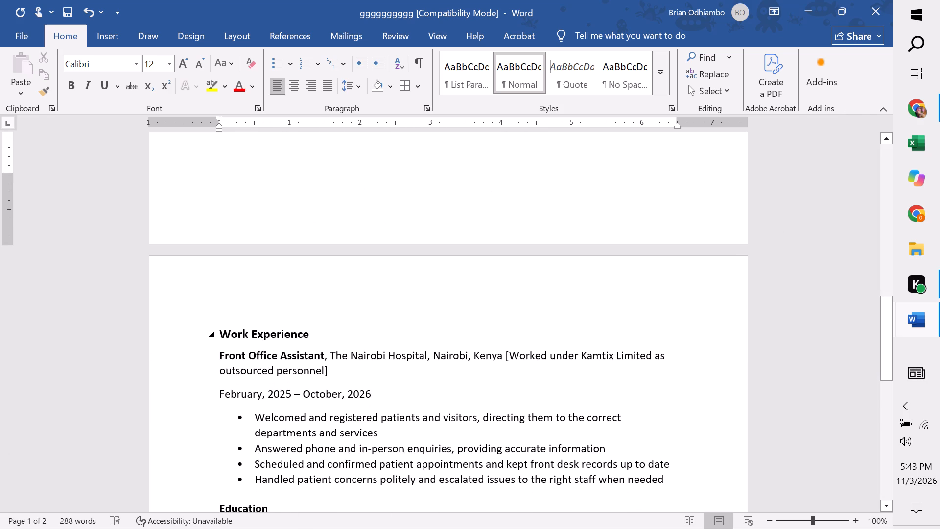
drag(501, 351, 329, 348)
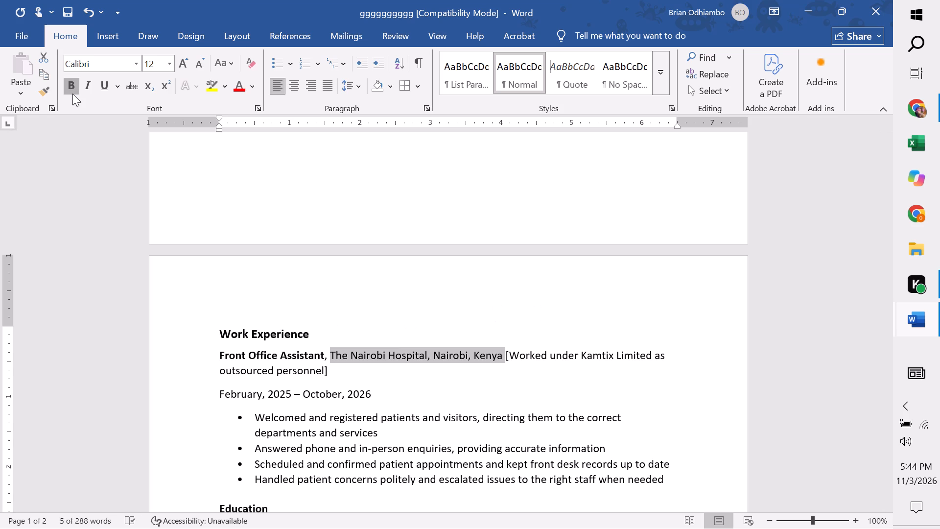
click(72, 94)
click(456, 376)
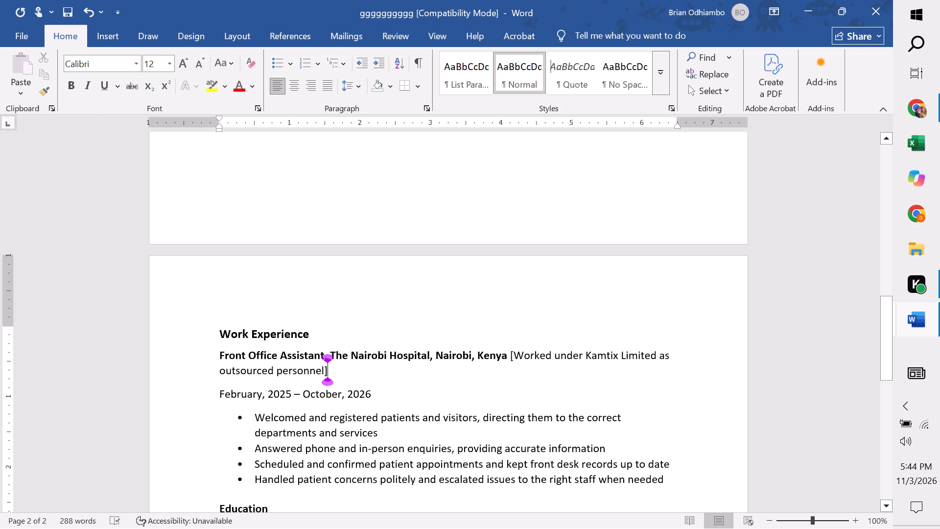
Review the second page from Work Experience through References, and recheck both pages up to the contact details.
drag(881, 335, 885, 359)
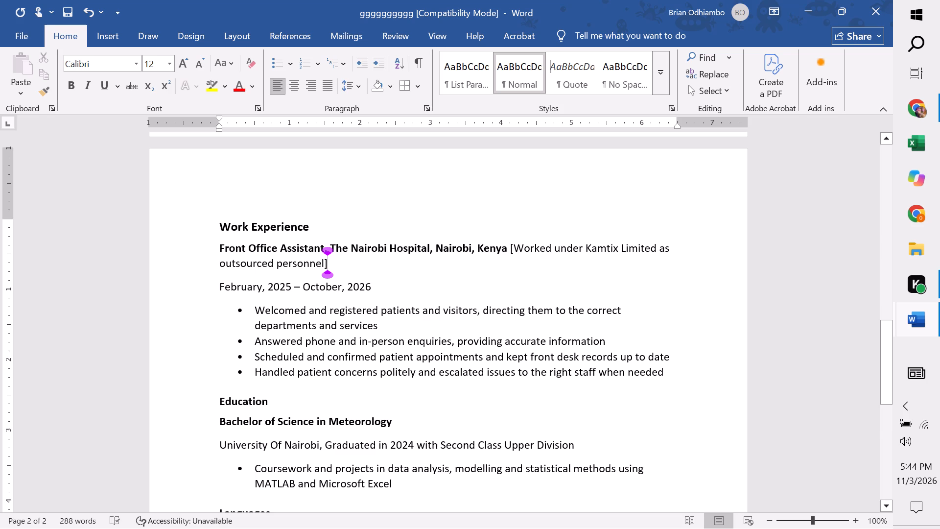
drag(888, 379, 890, 418)
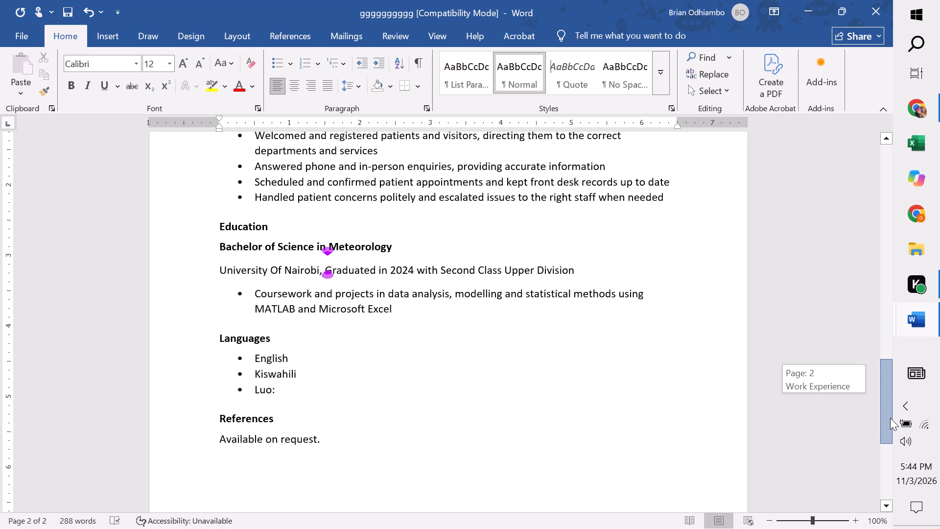
drag(890, 418, 894, 448)
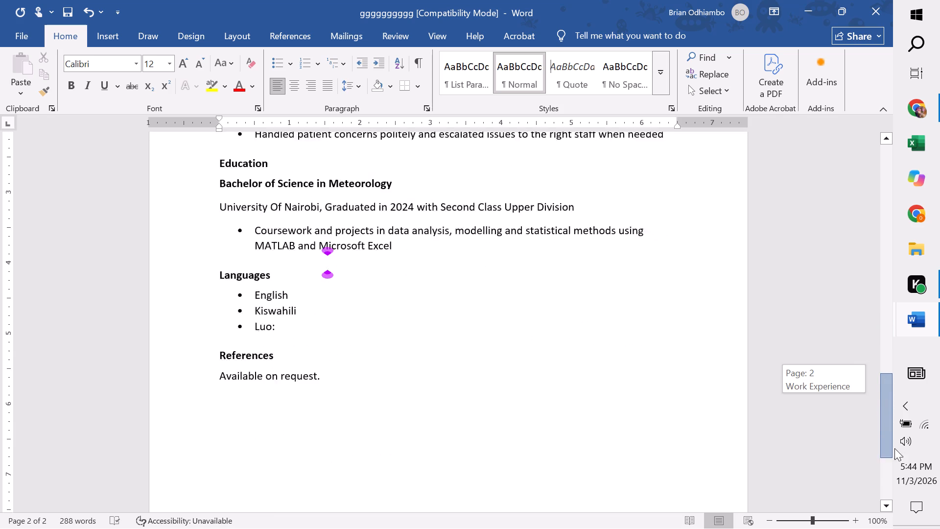
drag(894, 448, 854, 104)
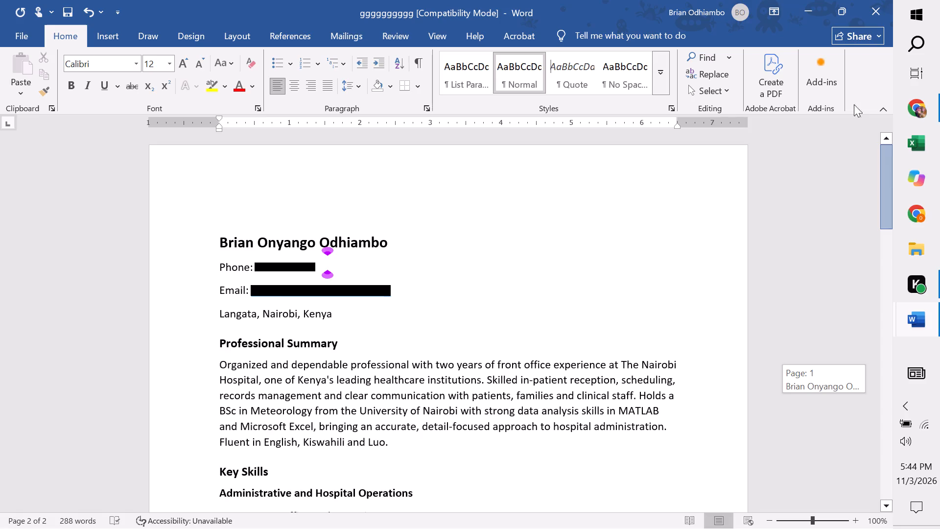
drag(854, 104, 868, 340)
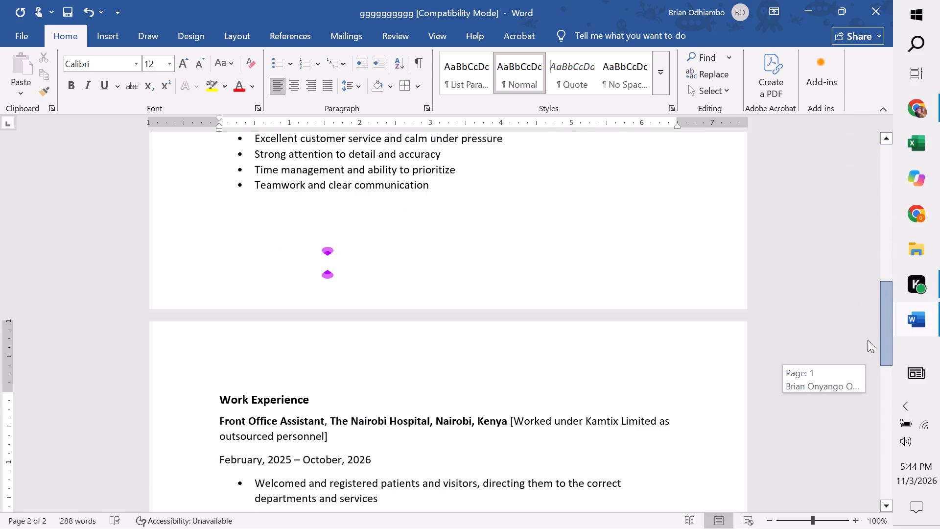
drag(868, 340, 828, 154)
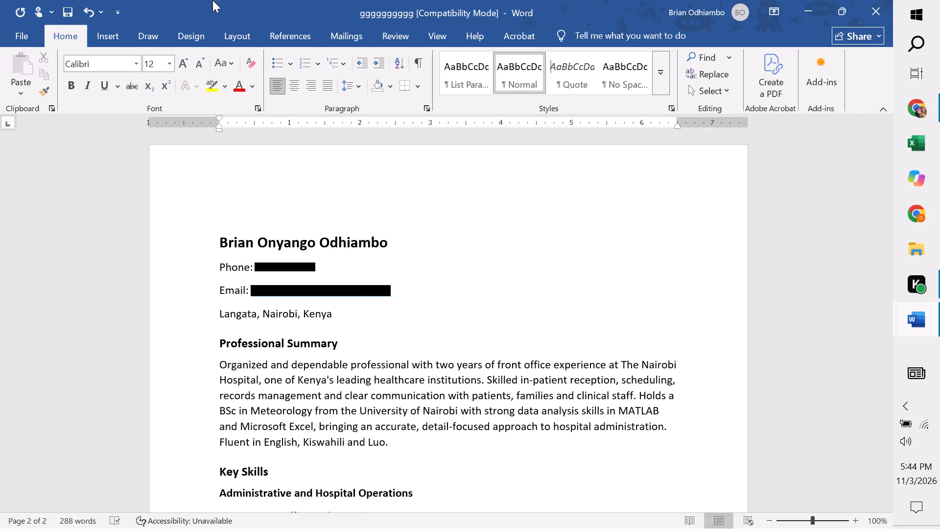
Save a copy of the CV as a PDF named "Hospital cv" in the Desktop folder.
click(20, 27)
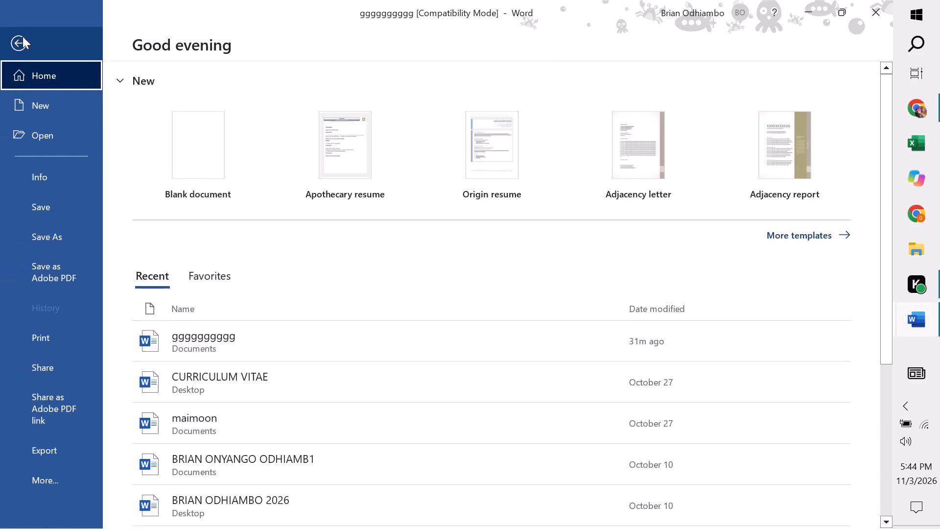
click(58, 245)
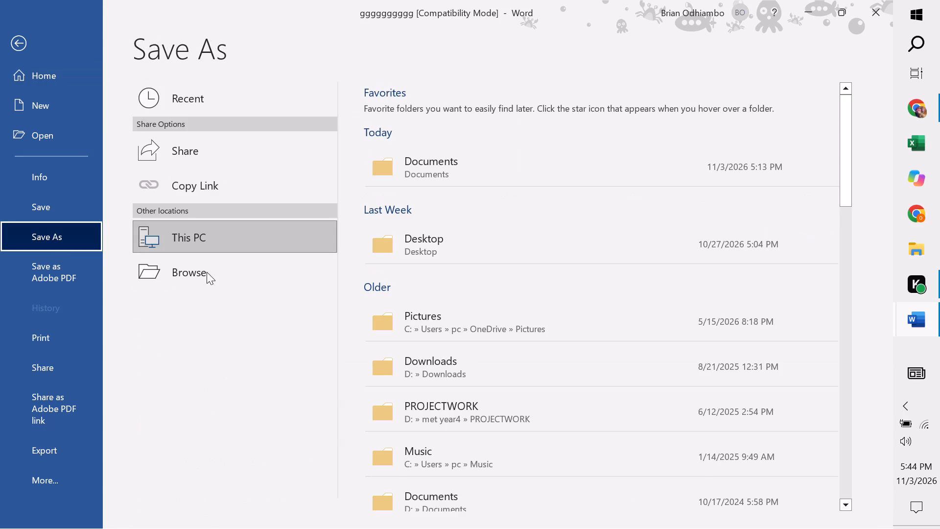
click(207, 272)
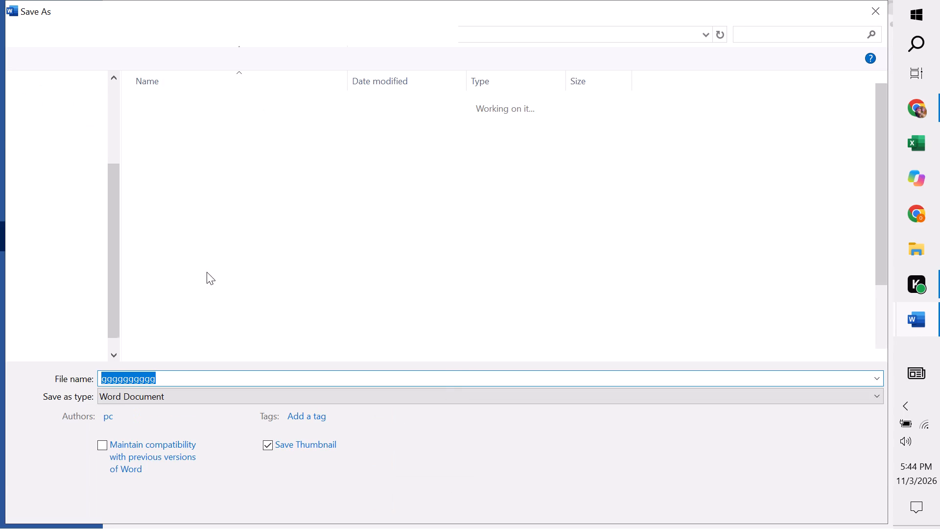
click(173, 393)
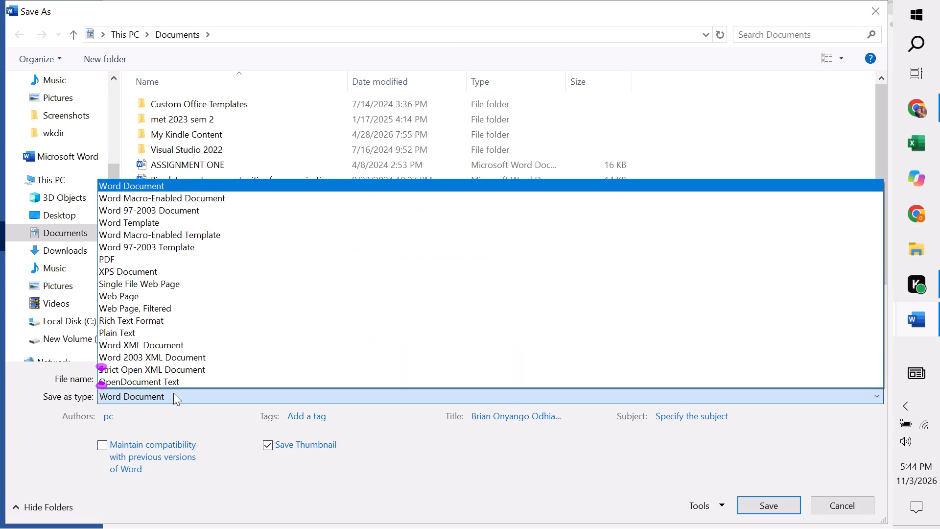
click(132, 263)
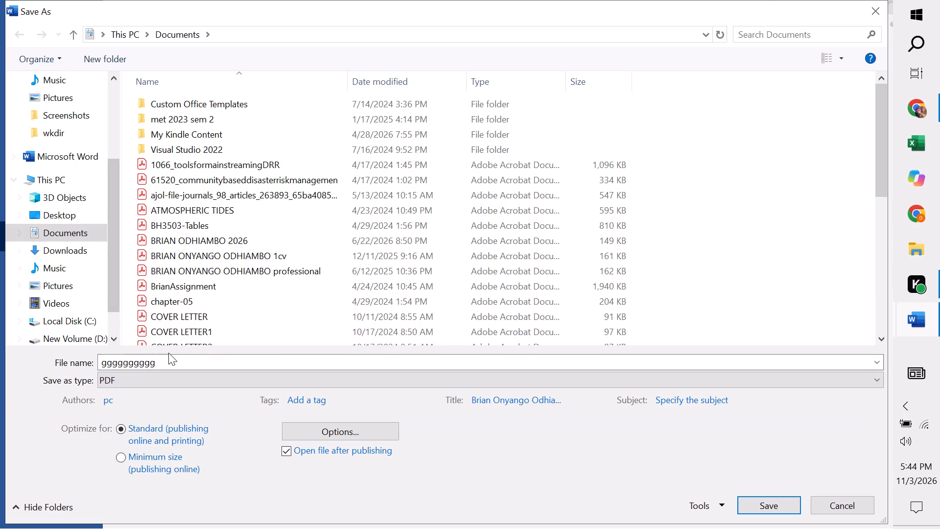
click(171, 359)
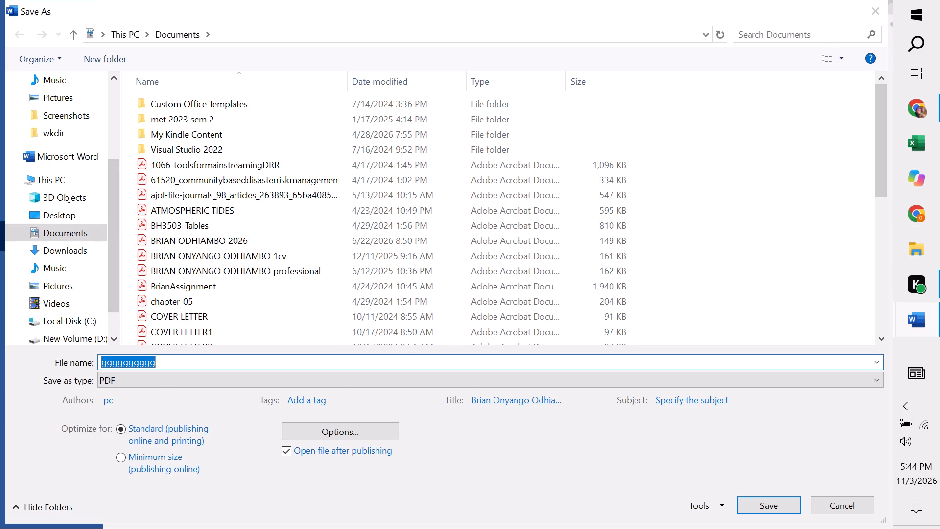
key(BackSpace)
key(BackSpace)
key(BackSpace)
key(BackSpace)
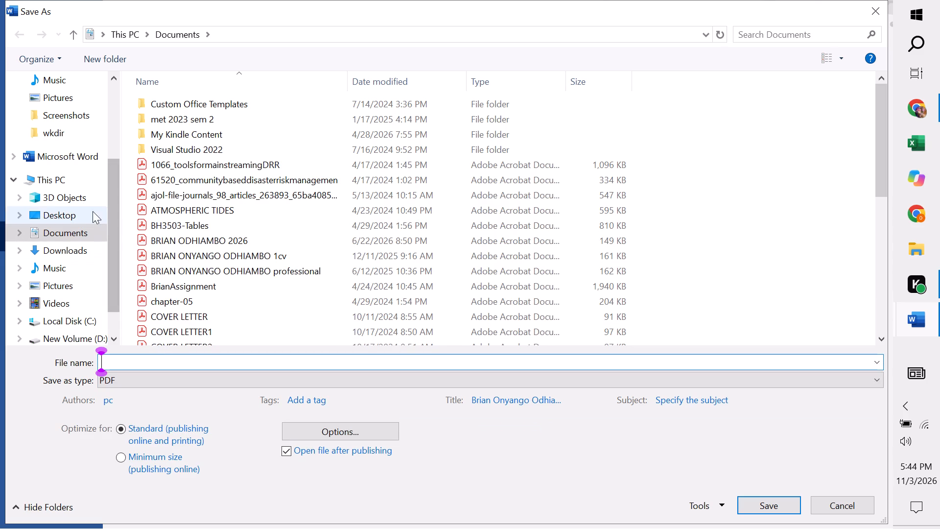
click(57, 211)
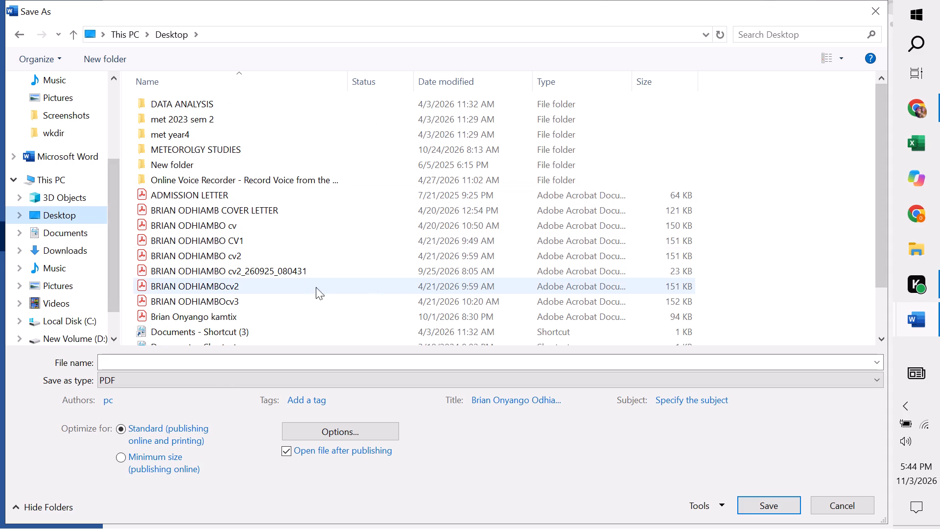
click(125, 367)
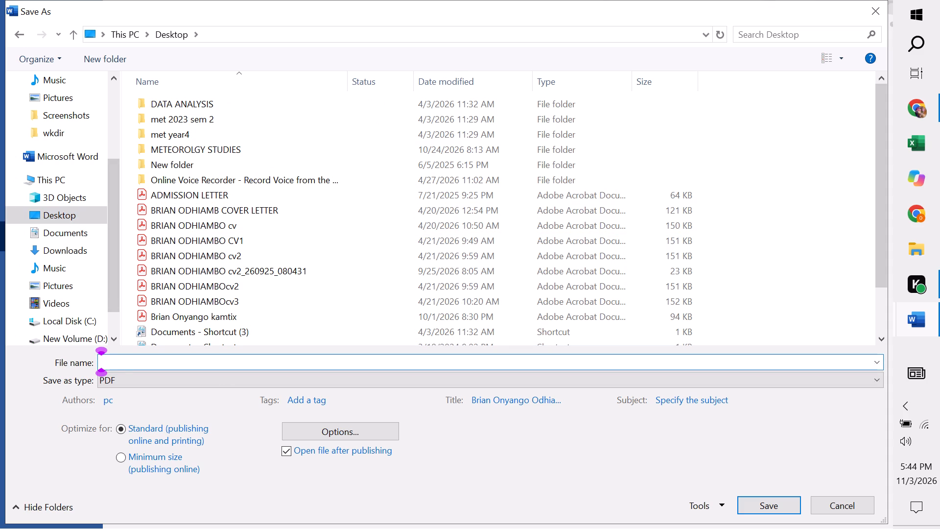
text(ospita)
text(l cv)
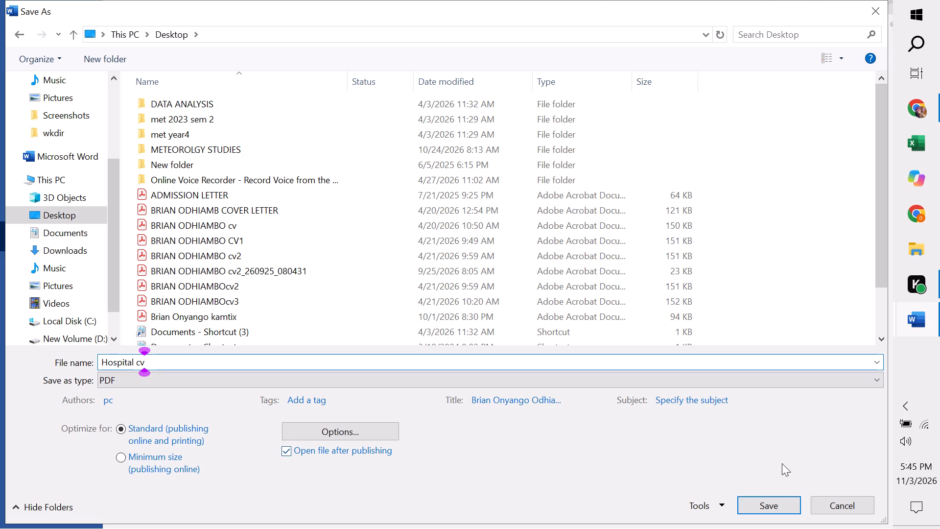
click(768, 501)
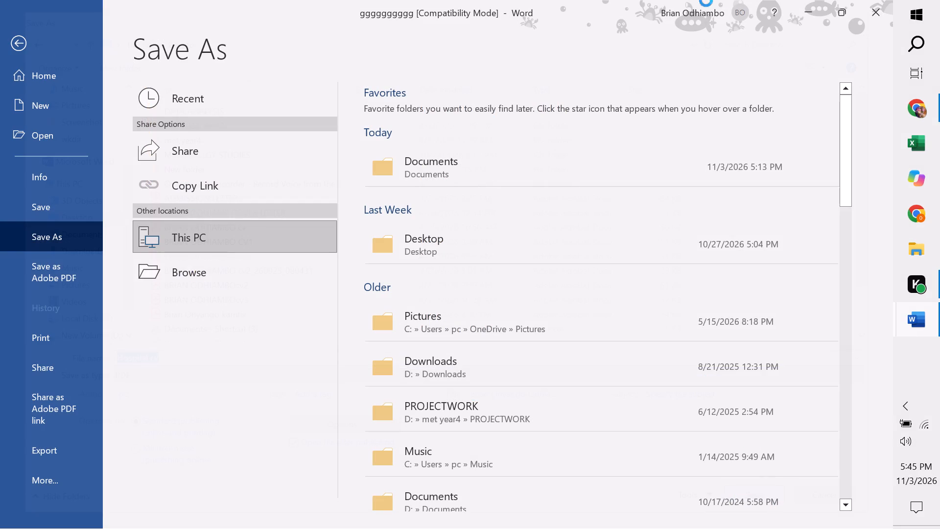
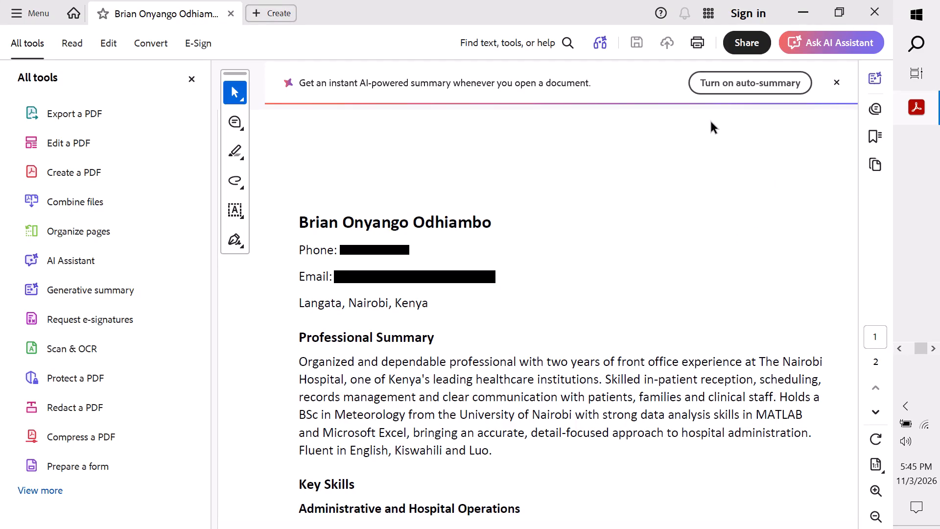
Check the first page of the exported CV PDF, from the name and contact details through Professional Summary to Key Skills.
click(632, 274)
key(Down)
key(Down)
key(Down)
key(Down)
key(Down)
key(Down)
key(Down)
key(Down)
key(Down)
key(Down)
key(Down)
key(Down)
key(Down)
key(Down)
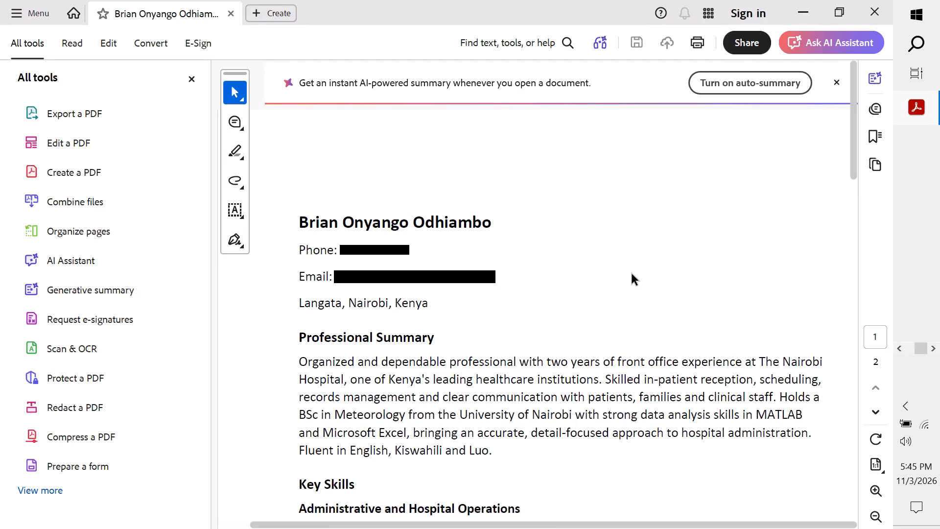
key(Down)
key(Down)
key(Down)
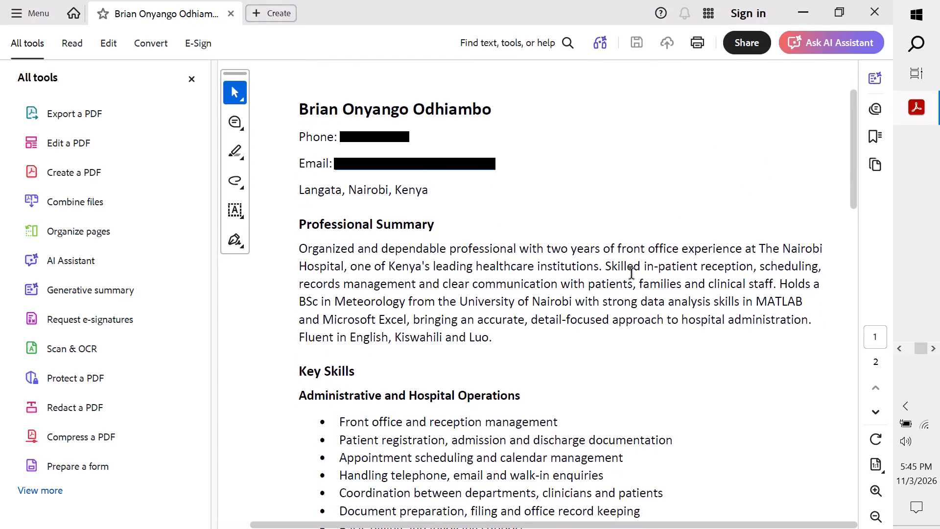
click(292, 115)
click(786, 14)
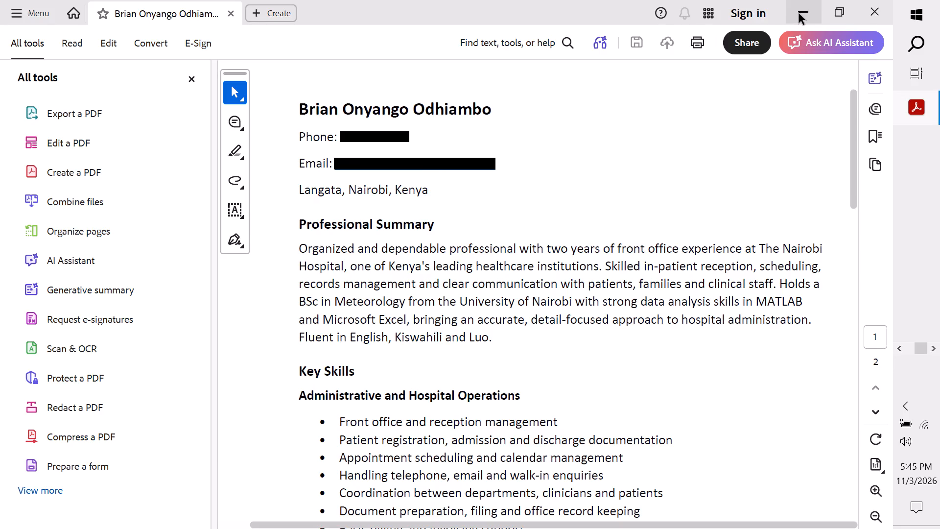
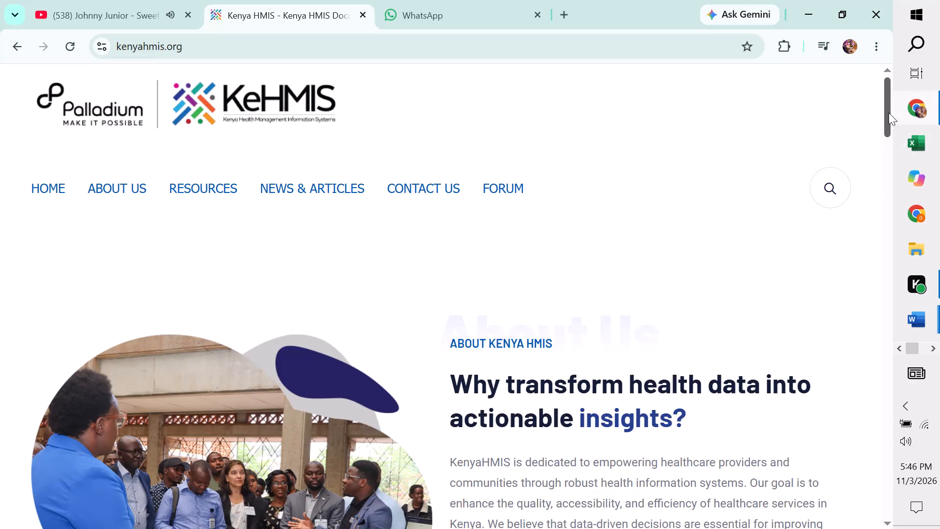
Look through the Kenya HMIS home page, from the About Kenya HMIS section through Our Impact to News & Articles.
drag(889, 113, 908, 252)
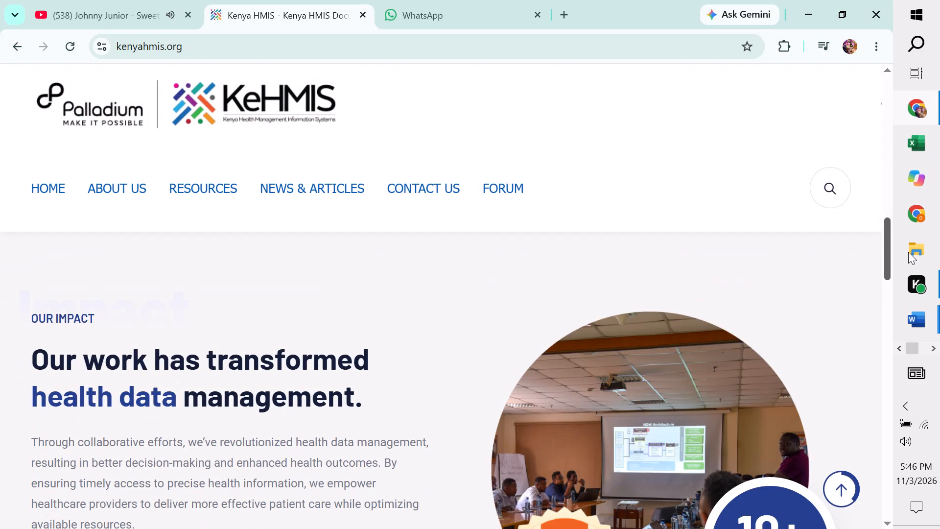
drag(908, 252, 910, 275)
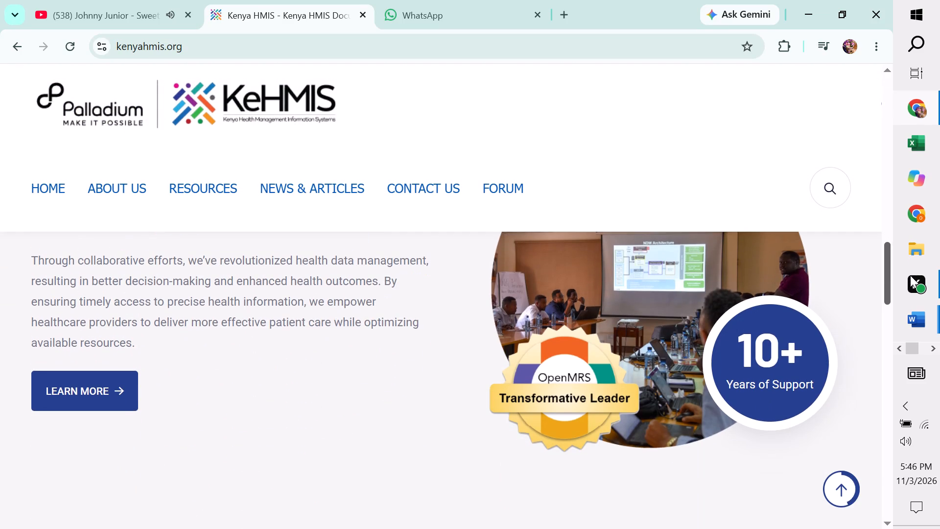
drag(910, 275, 935, 348)
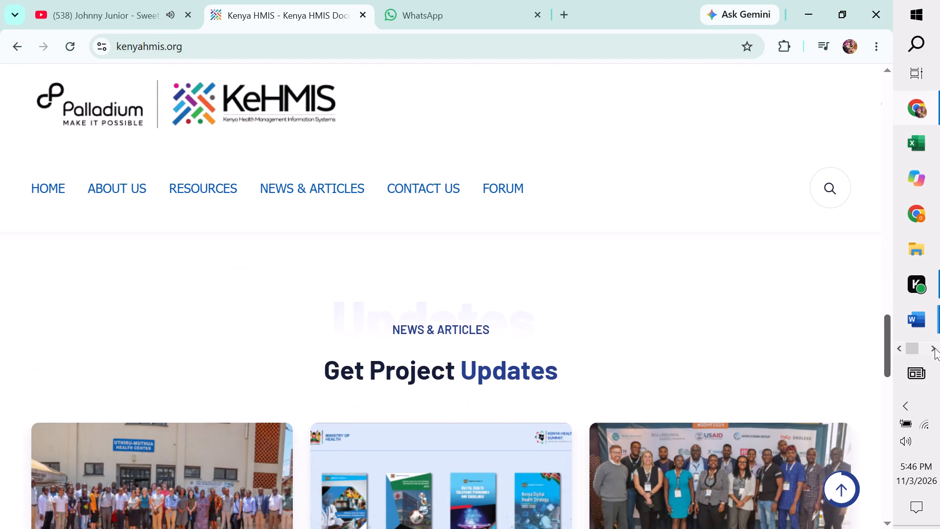
drag(935, 348, 937, 389)
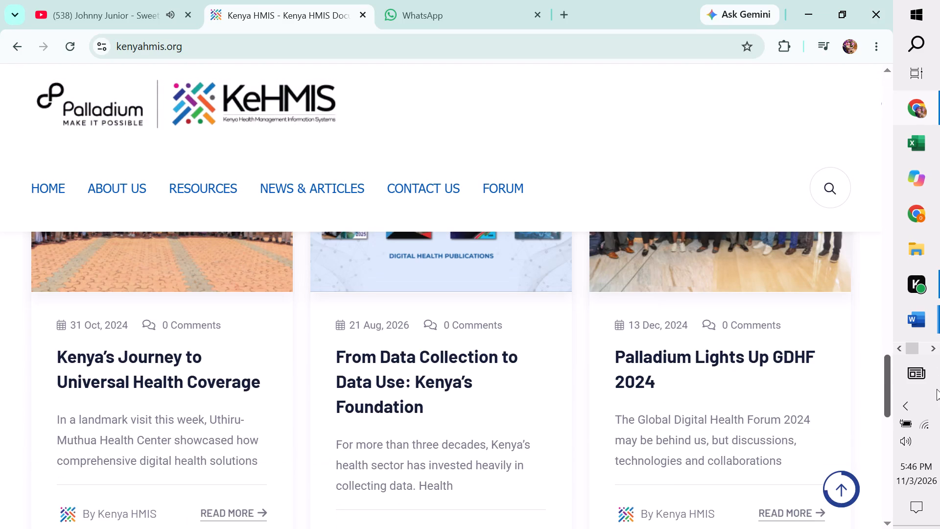
drag(937, 389, 763, 405)
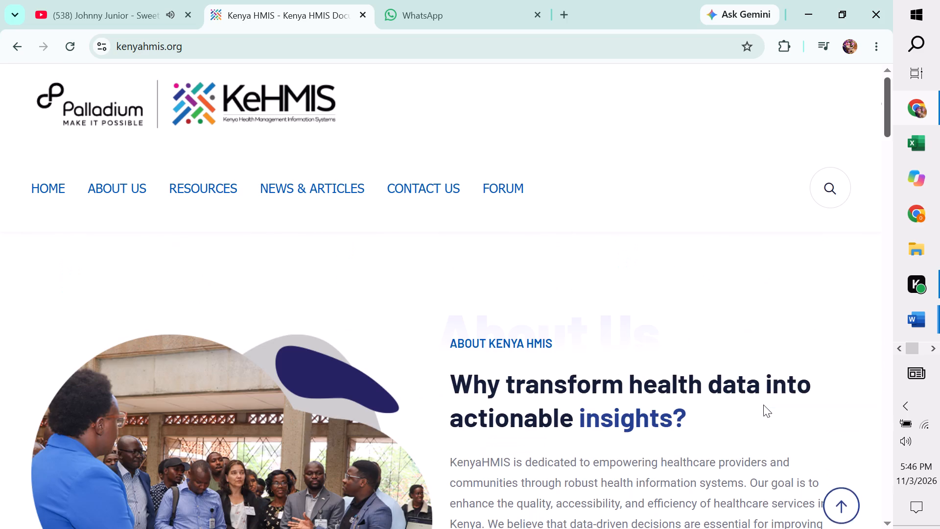
drag(763, 405, 939, 519)
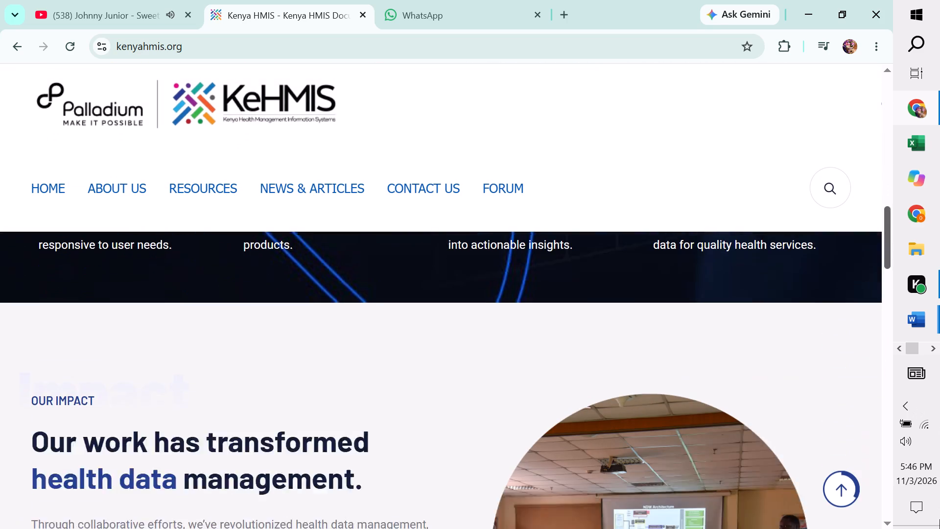
drag(939, 519, 939, 528)
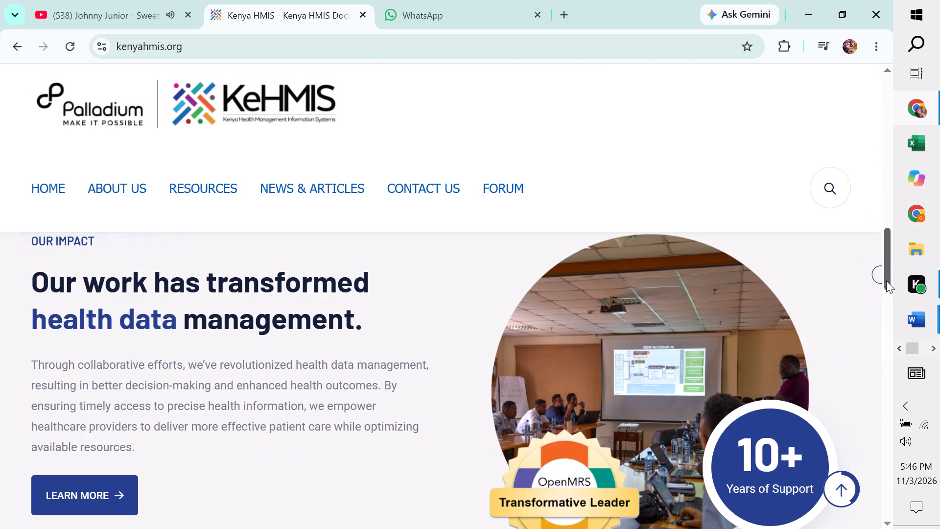